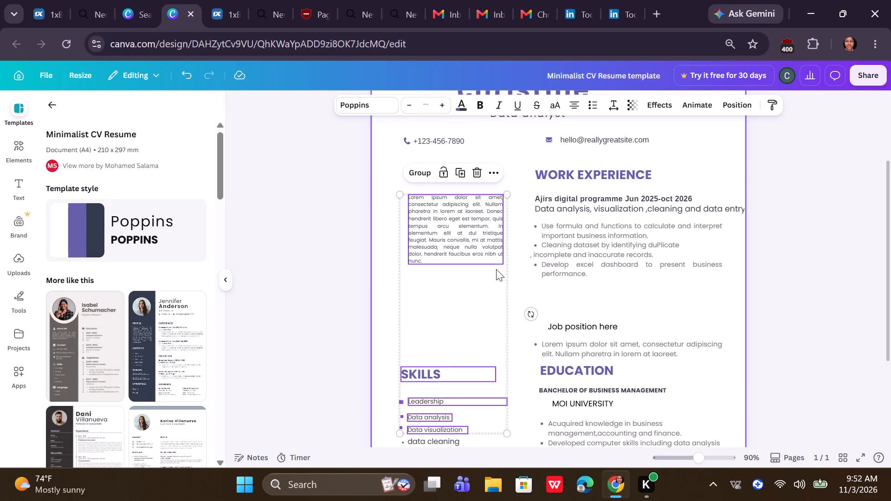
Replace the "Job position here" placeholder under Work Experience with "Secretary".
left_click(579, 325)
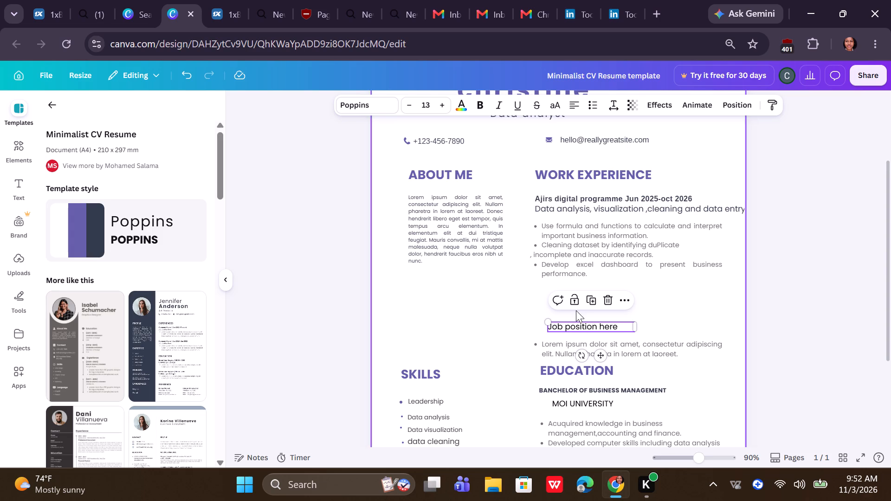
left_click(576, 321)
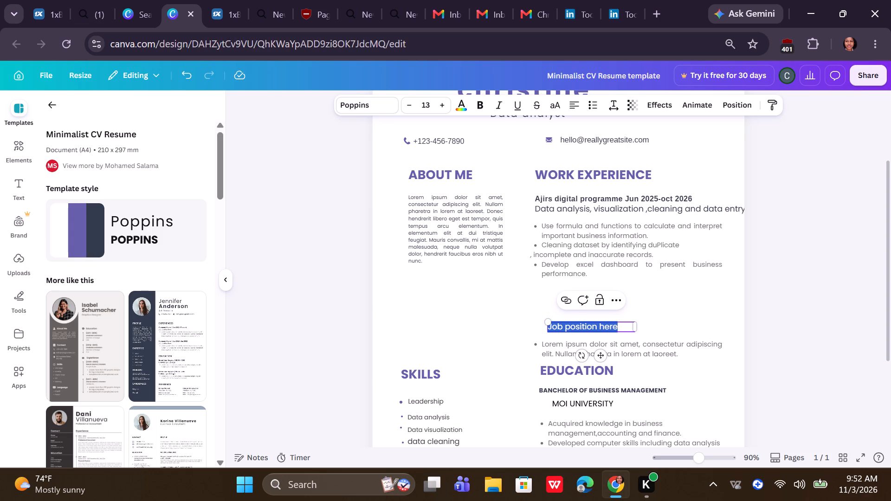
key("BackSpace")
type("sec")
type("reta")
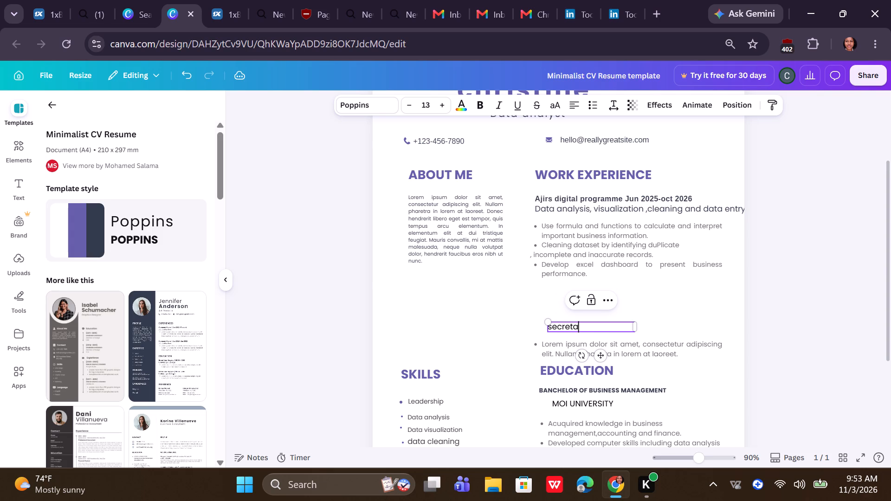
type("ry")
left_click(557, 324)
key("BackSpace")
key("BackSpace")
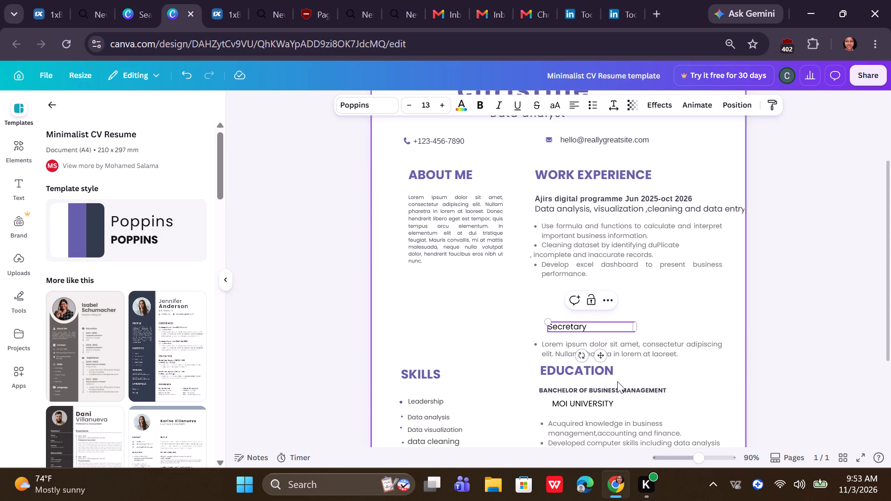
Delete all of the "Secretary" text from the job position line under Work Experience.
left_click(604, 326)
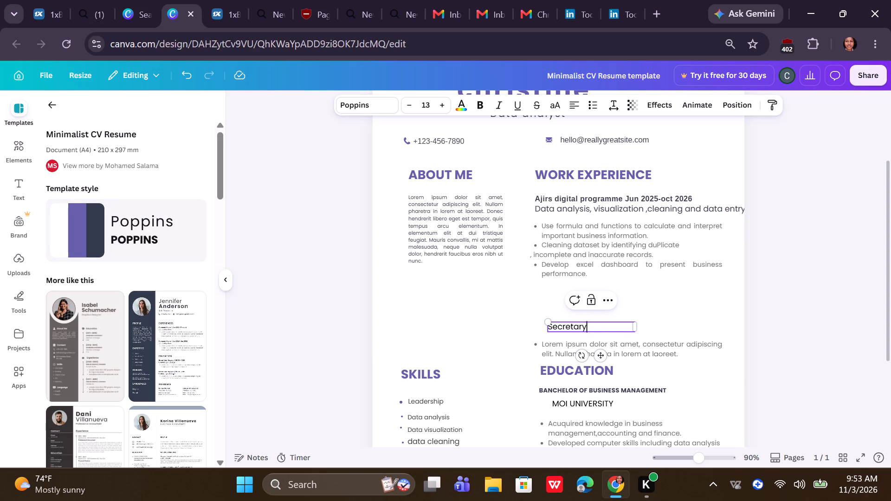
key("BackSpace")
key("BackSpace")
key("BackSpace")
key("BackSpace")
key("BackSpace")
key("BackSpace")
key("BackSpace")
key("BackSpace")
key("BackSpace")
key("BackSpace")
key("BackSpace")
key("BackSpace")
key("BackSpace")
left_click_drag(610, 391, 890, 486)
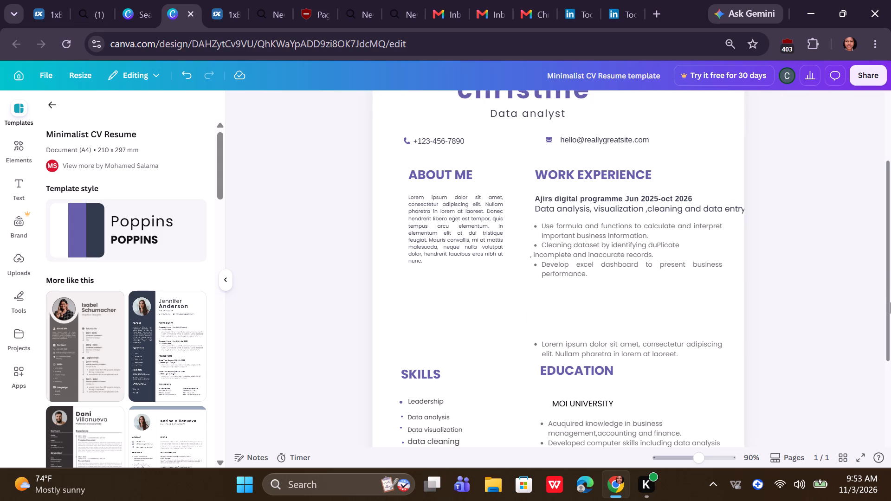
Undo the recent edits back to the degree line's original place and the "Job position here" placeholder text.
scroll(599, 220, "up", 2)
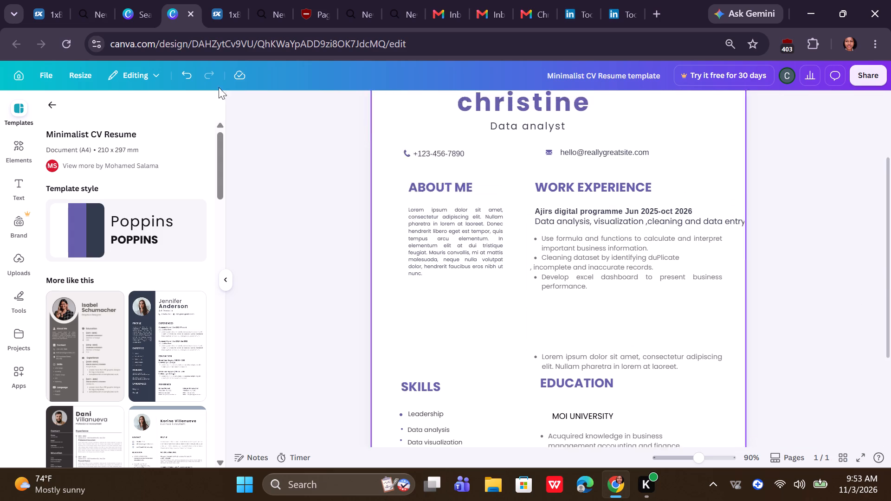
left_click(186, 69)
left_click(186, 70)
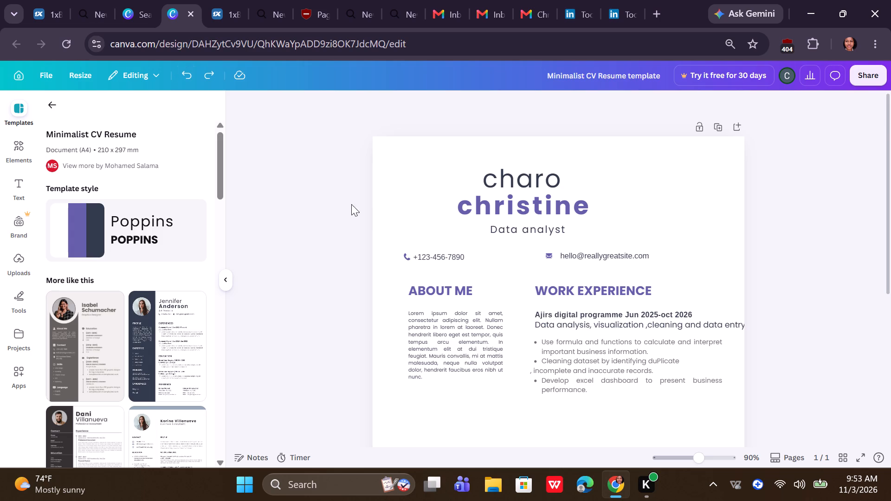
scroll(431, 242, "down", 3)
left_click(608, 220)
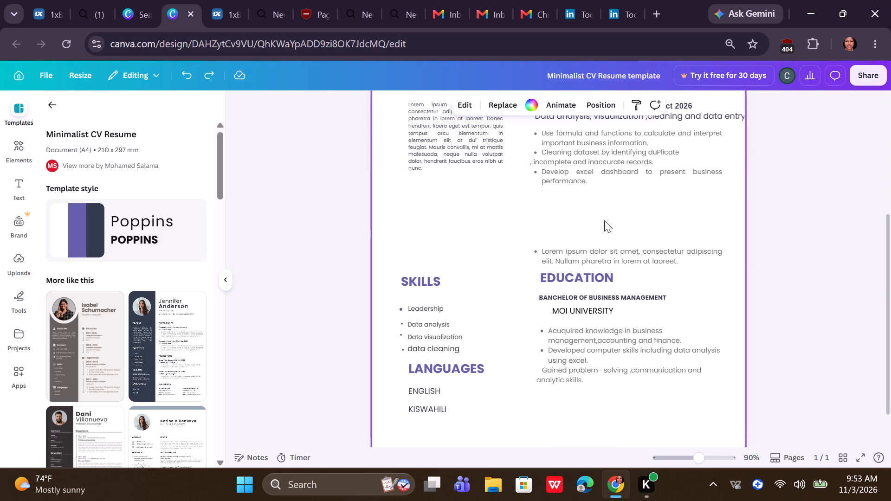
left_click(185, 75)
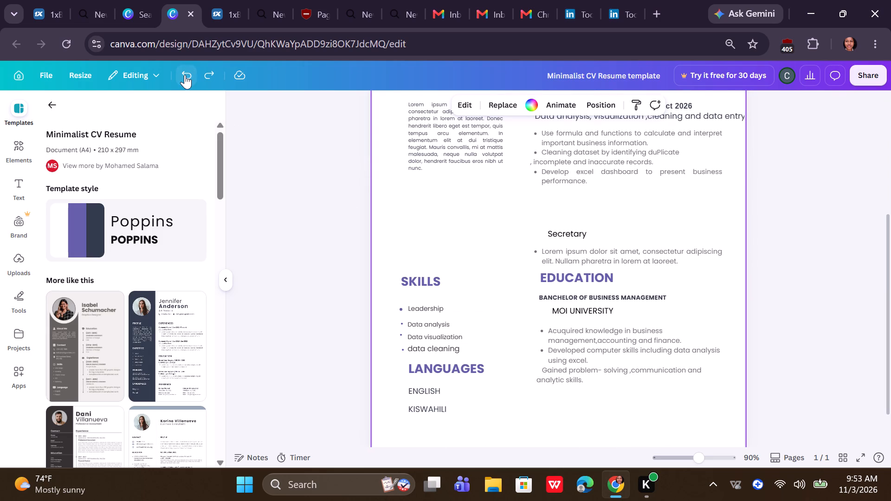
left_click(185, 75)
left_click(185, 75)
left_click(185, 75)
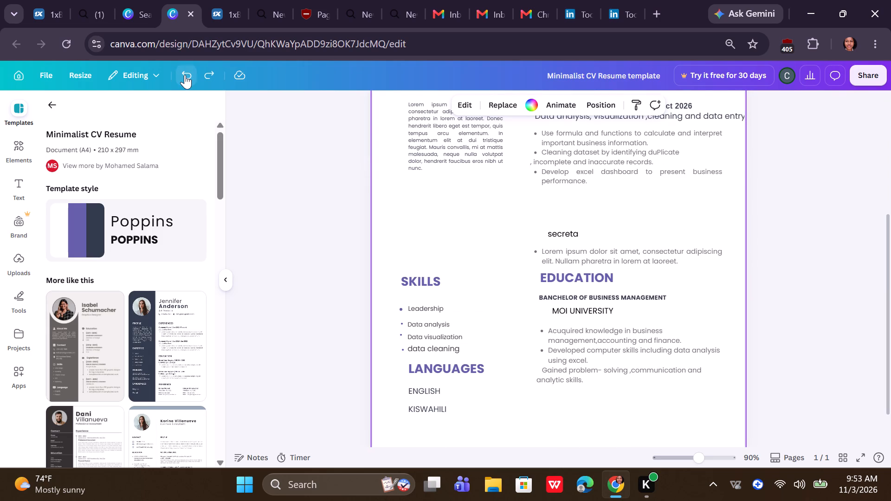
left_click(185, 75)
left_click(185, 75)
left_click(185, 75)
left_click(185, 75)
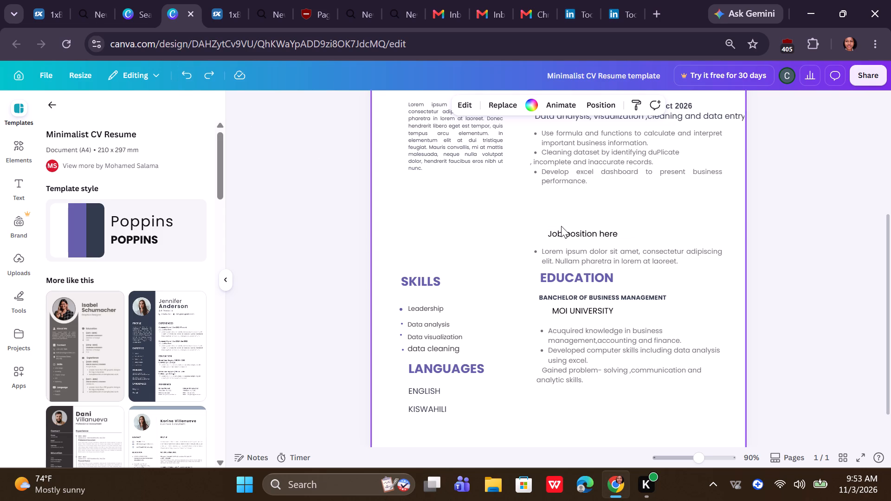
Move the "Job position here" line slightly upward, widening the gap above the lorem ipsum bullet.
left_click_drag(561, 228, 562, 215)
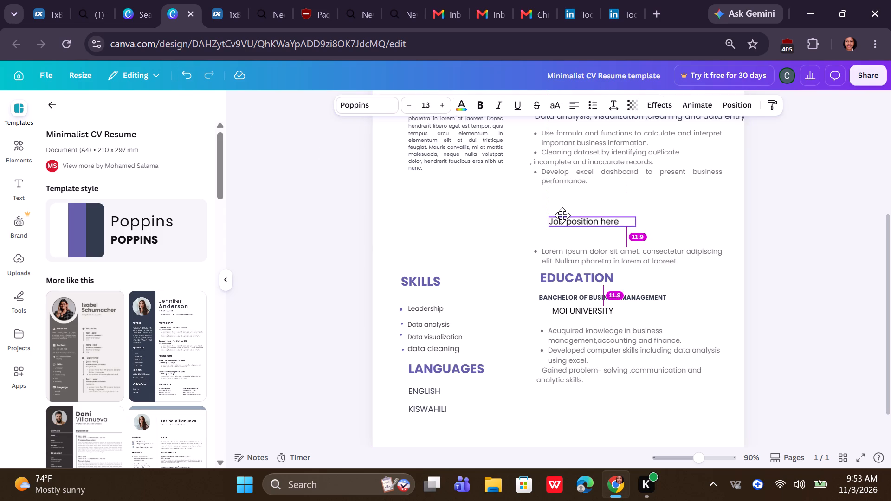
left_click_drag(562, 215, 562, 213)
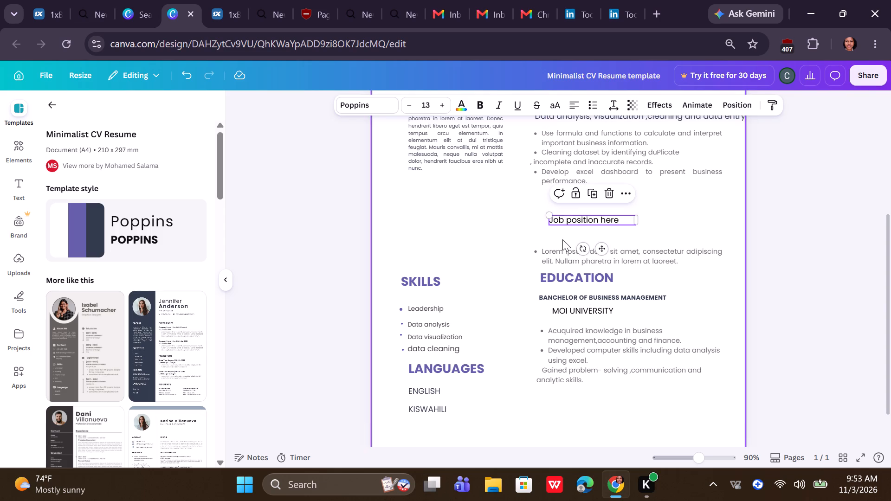
Select the lorem ipsum bullet text beneath the "Job position here" line.
left_click(562, 239)
left_click(559, 255)
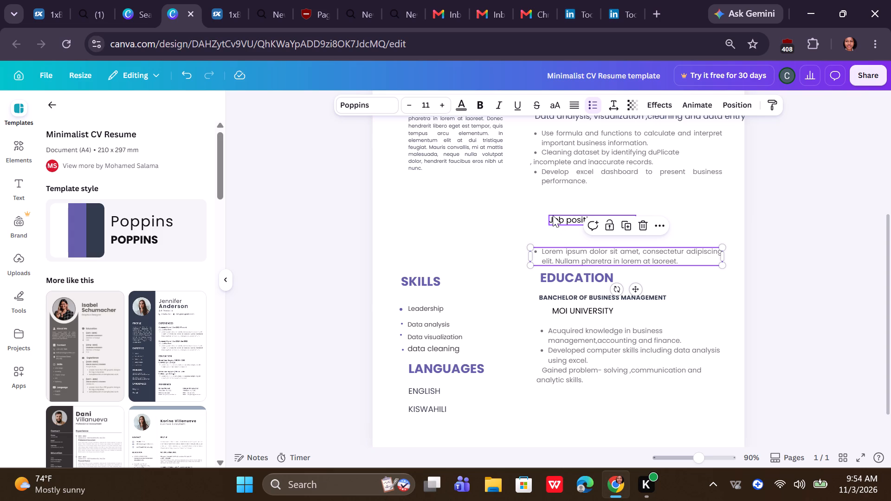
scroll(553, 224, "up", 1)
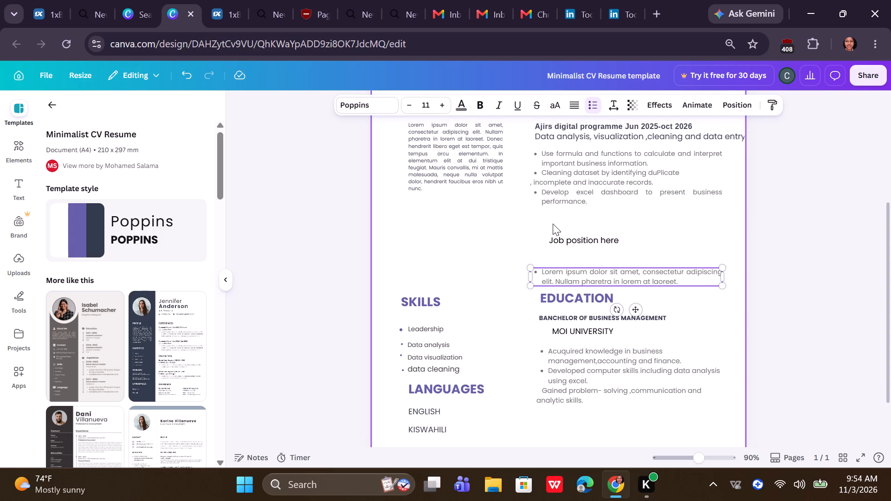
scroll(553, 224, "up", 1)
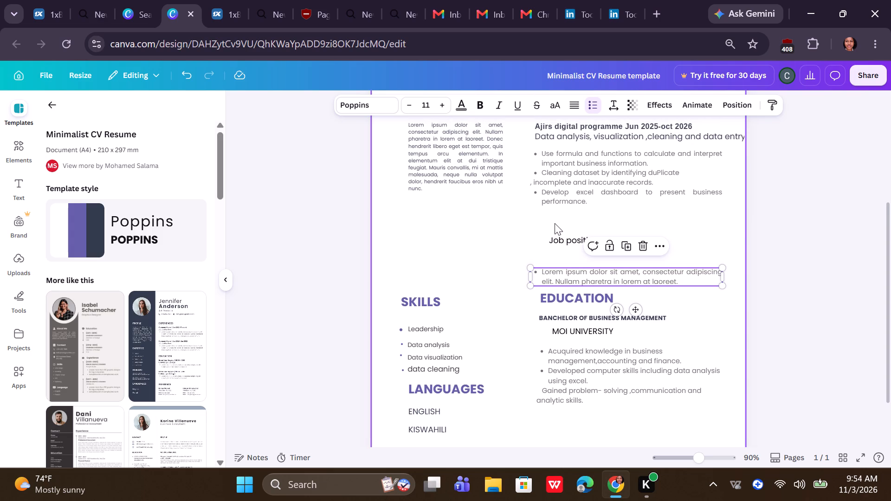
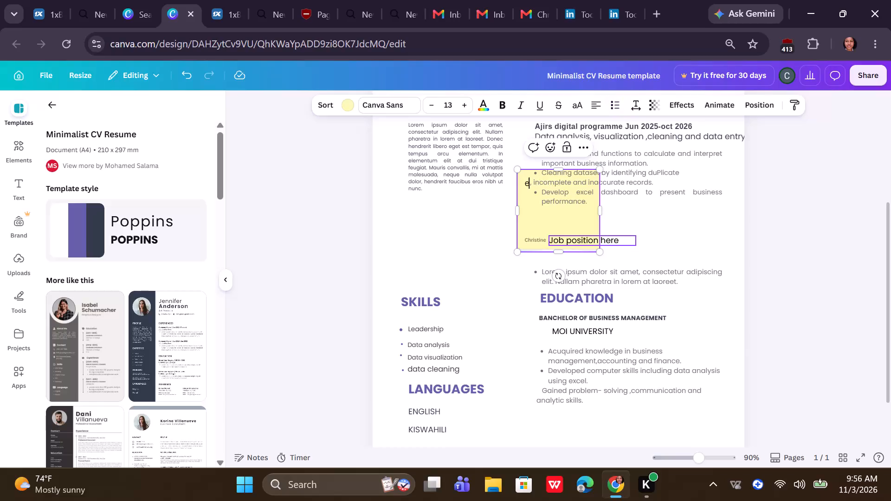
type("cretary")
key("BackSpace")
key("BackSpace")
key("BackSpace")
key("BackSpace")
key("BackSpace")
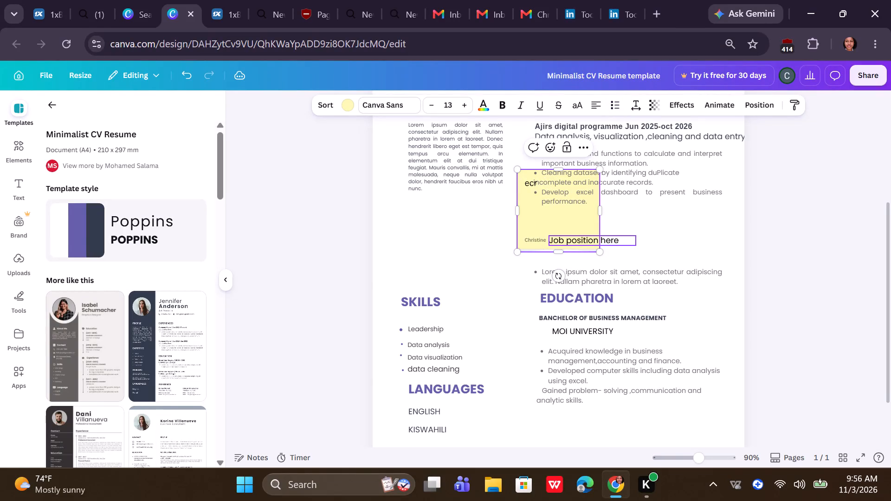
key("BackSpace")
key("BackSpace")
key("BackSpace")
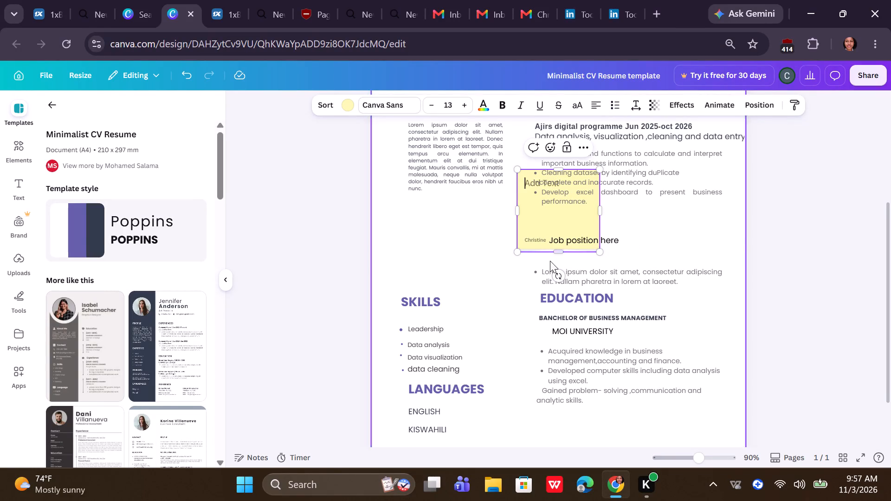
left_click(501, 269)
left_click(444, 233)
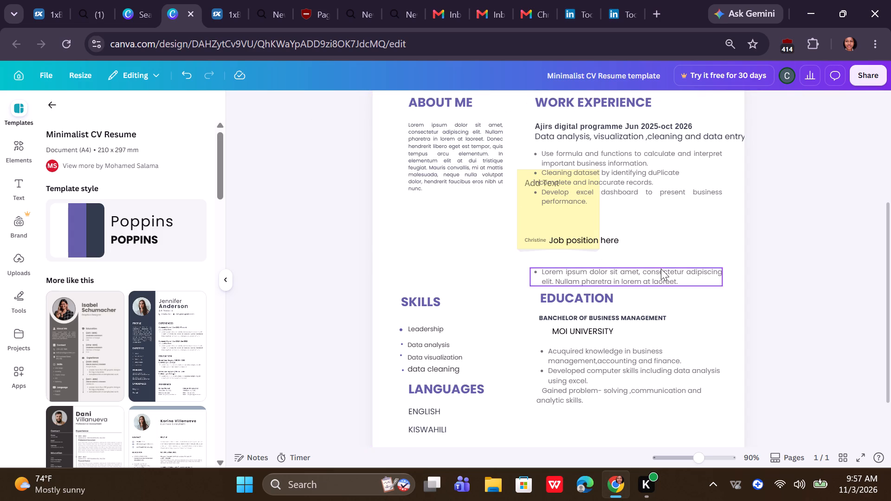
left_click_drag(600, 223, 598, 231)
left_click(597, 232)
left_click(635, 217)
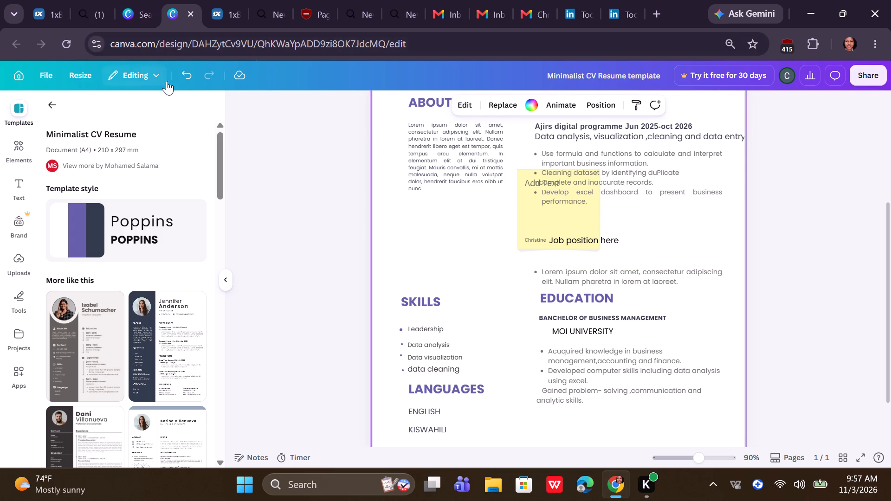
Undo the recent edits until the yellow sticky note is removed and the "Job position here" line is back just above the lorem ipsum bullet.
left_click(184, 66)
left_click(185, 67)
triple_click(185, 67)
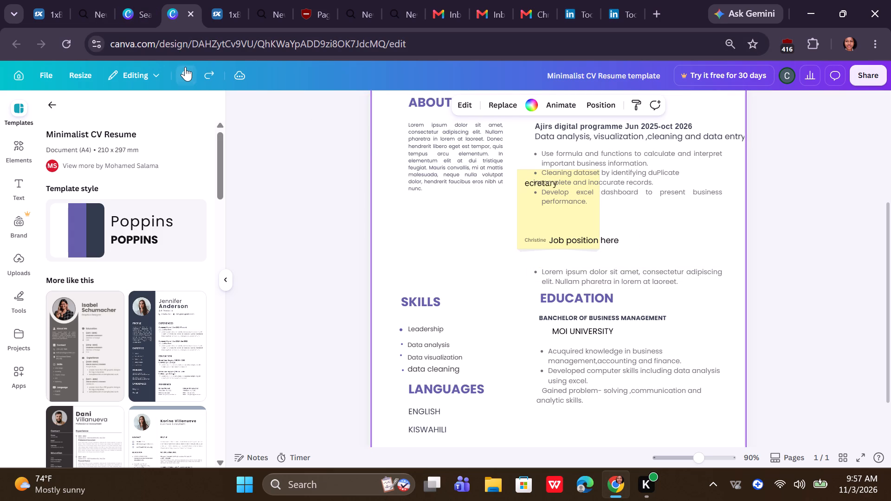
triple_click(185, 67)
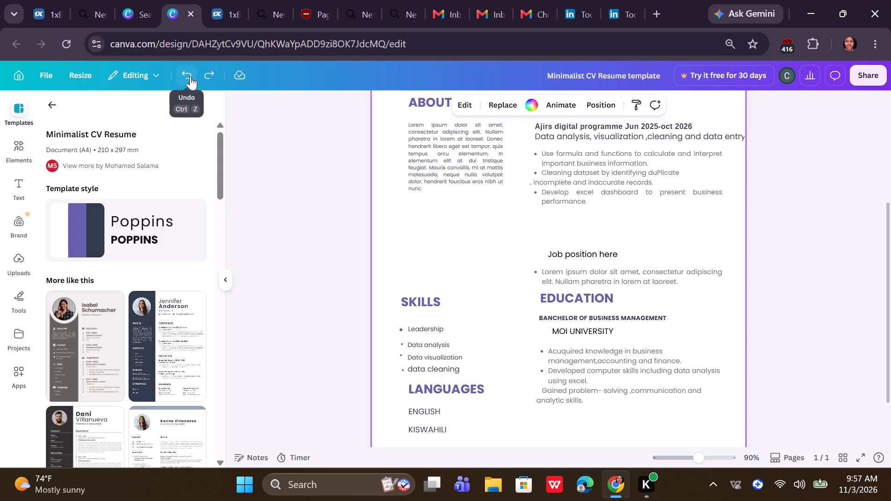
left_click(175, 71)
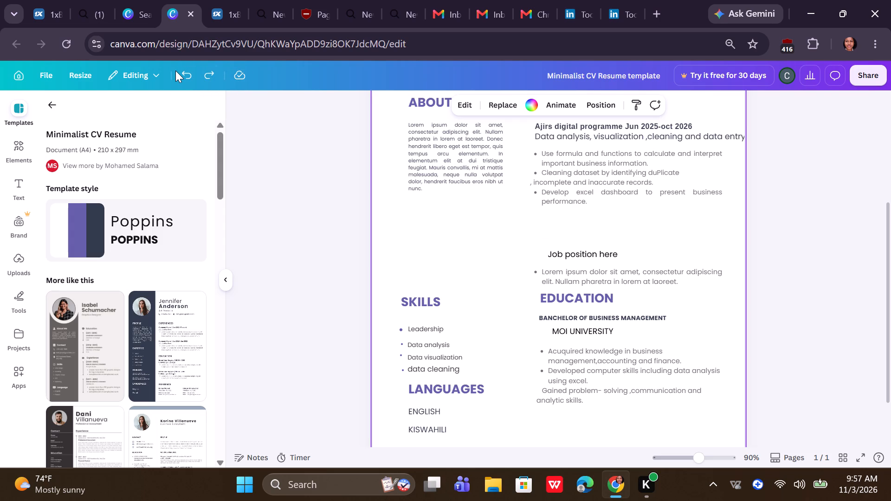
left_click(175, 70)
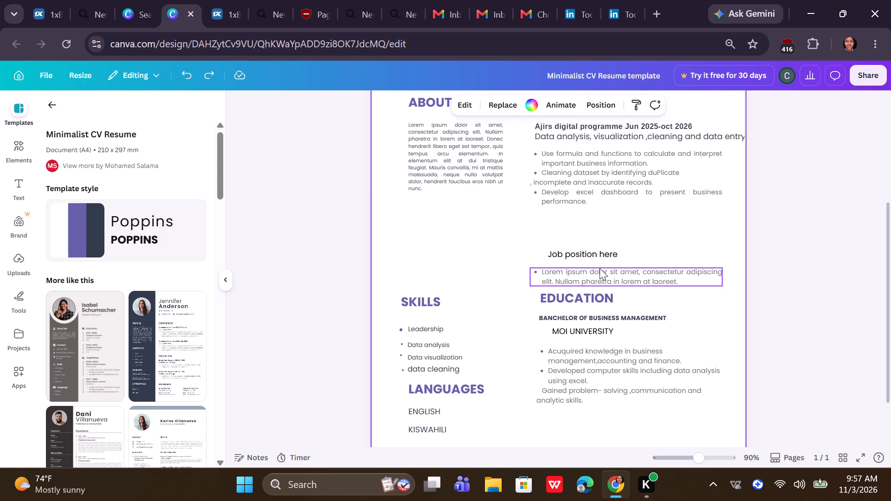
Replace the "Job position here" placeholder under Work Experience with "secretary-equity leaership prtp".
left_click(606, 253)
left_click(606, 253)
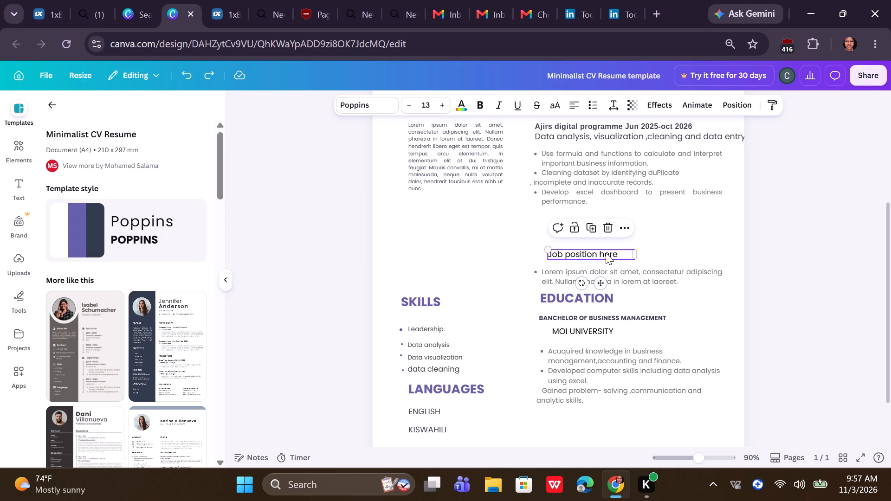
key("BackSpace")
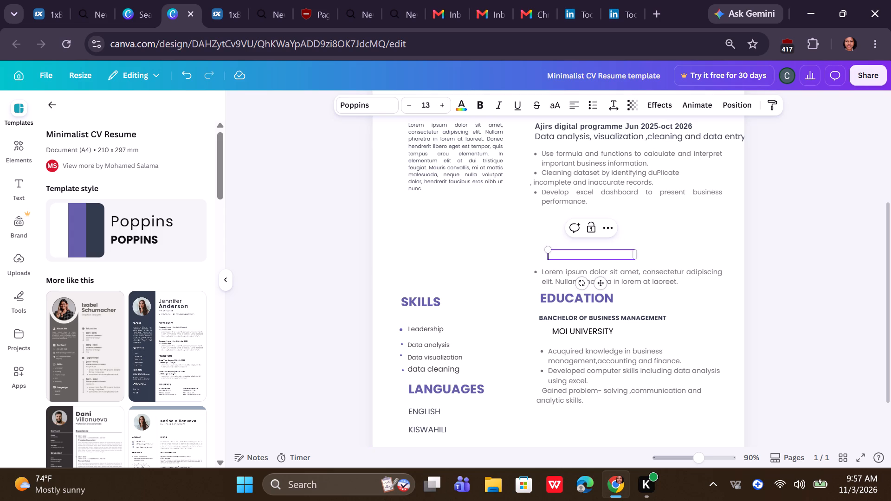
type("secretary")
key("minus")
key("e")
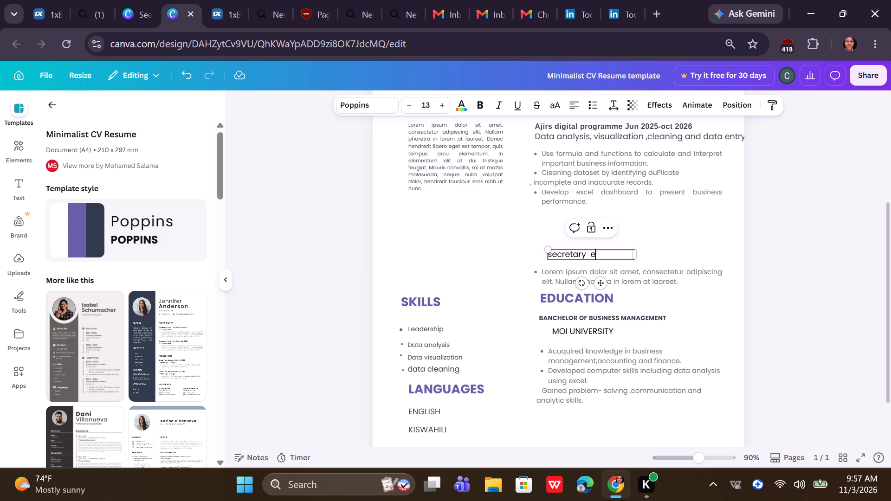
type("quity leaersg")
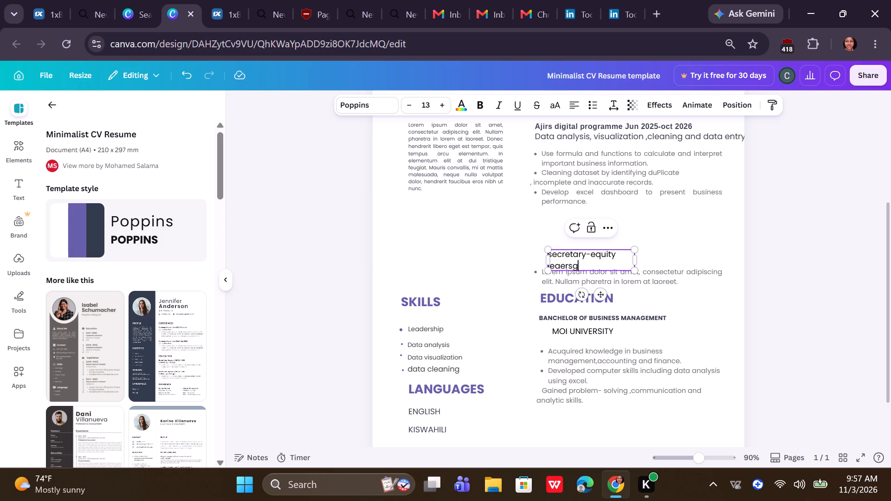
key("BackSpace")
type("hip")
key("space")
type("prtp")
Delete the mistyped ending of the job position line, back to "secretary-equity le".
key("BackSpace")
key("BackSpace")
key("BackSpace")
key("BackSpace")
key("BackSpace")
key("BackSpace")
key("BackSpace")
key("BackSpace")
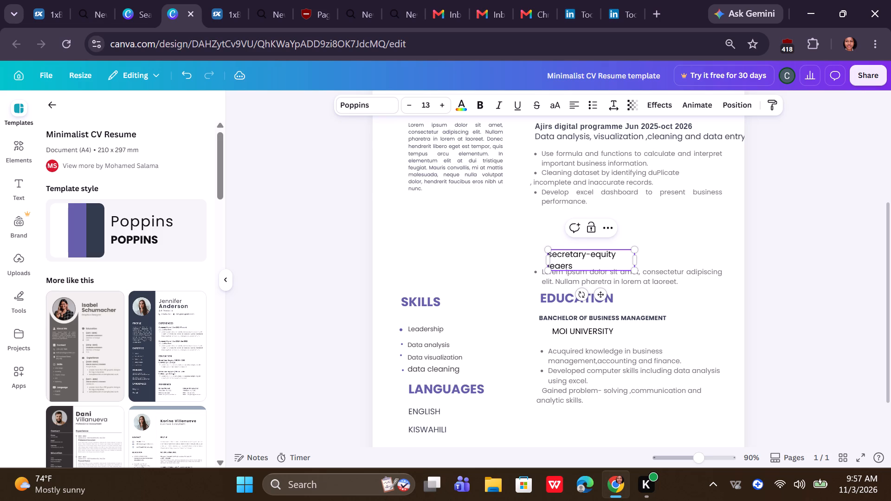
key("BackSpace")
key("BackSpace")
key("BackSpace")
key("BackSpace")
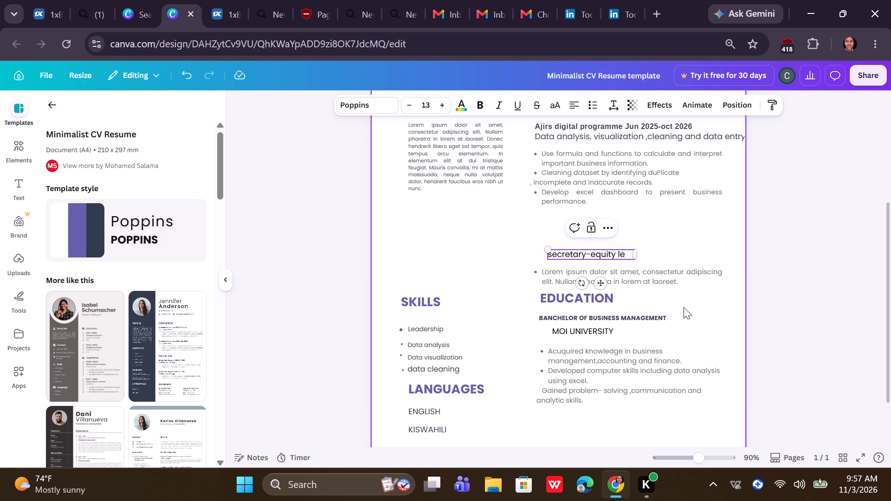
Widen the job position text box towards the right edge of the page without changing its font size.
left_click_drag(635, 250, 672, 246)
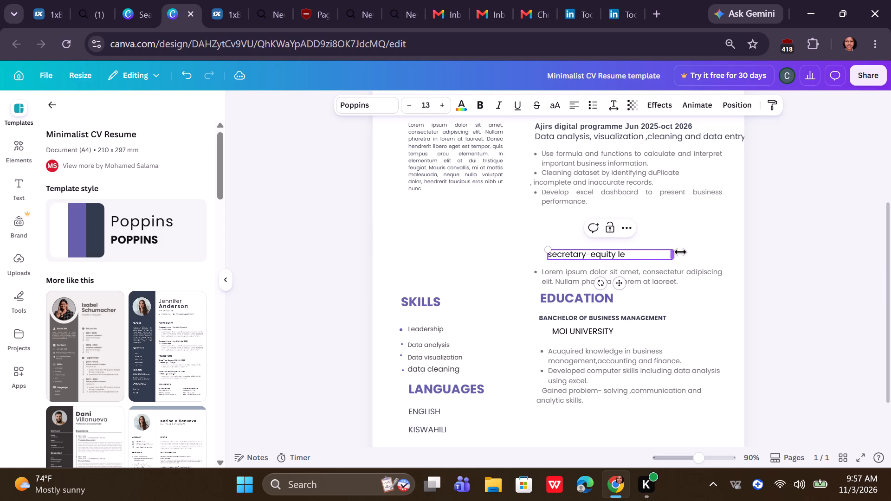
left_click_drag(680, 252, 698, 246)
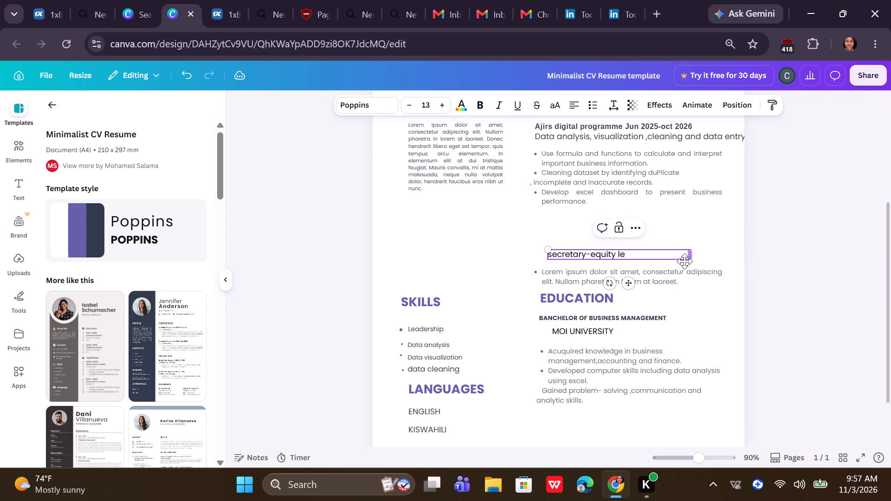
Complete the job position line so it reads "secretary-equity ledership programme".
left_click(628, 255)
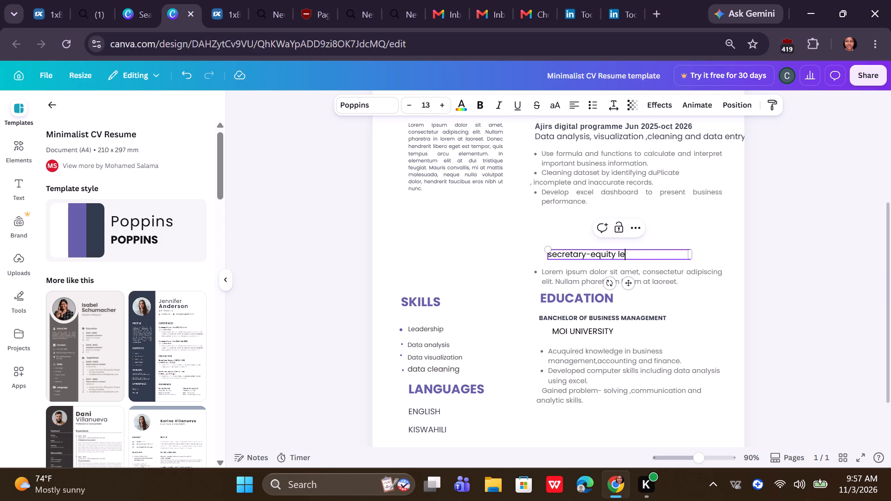
left_click(628, 255)
type("dership")
key("space")
type("programme")
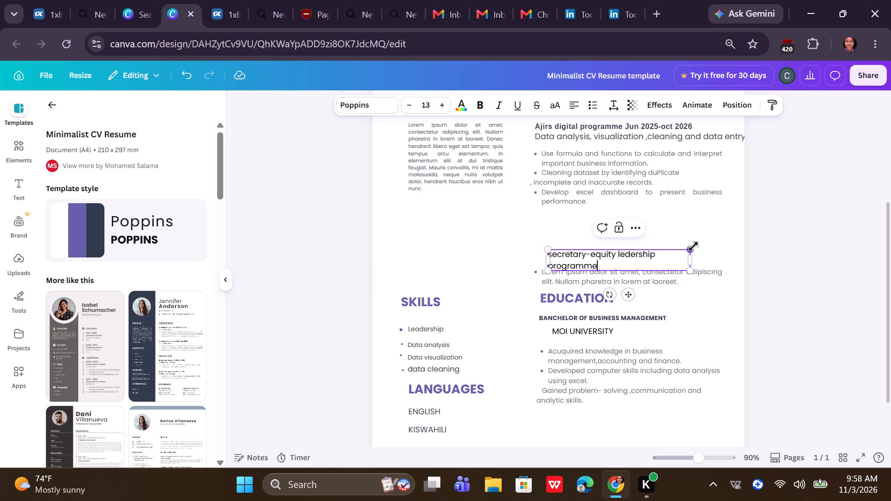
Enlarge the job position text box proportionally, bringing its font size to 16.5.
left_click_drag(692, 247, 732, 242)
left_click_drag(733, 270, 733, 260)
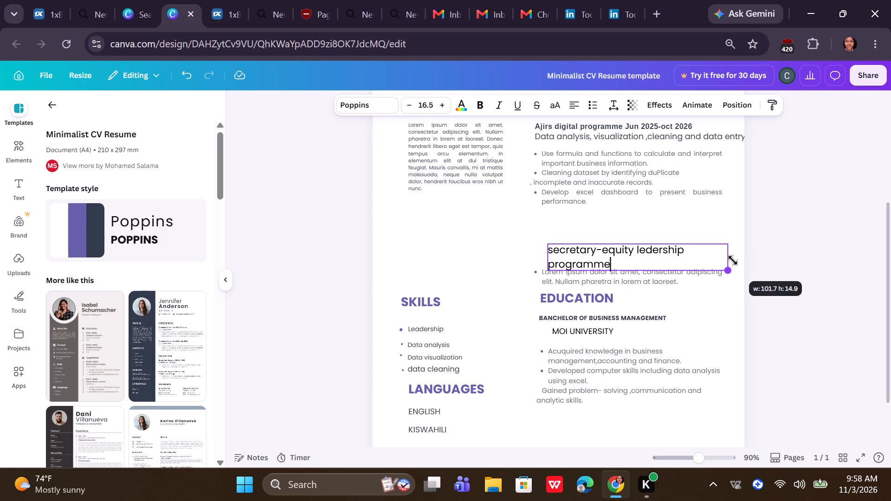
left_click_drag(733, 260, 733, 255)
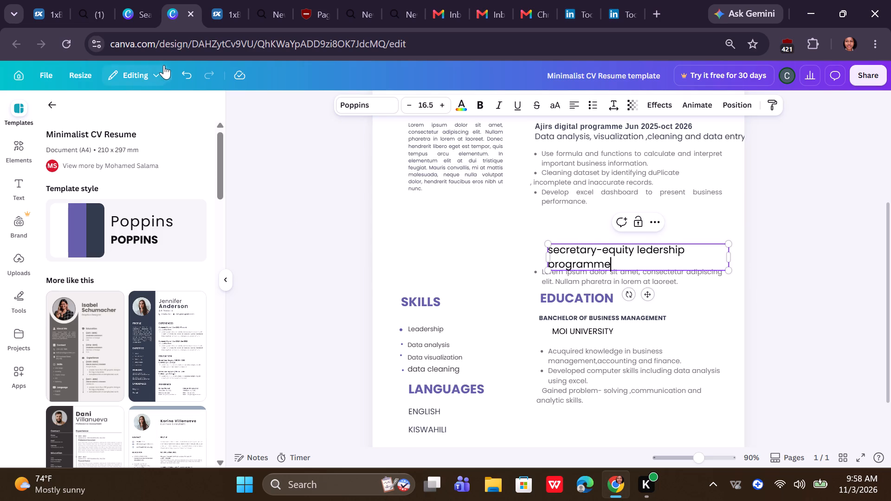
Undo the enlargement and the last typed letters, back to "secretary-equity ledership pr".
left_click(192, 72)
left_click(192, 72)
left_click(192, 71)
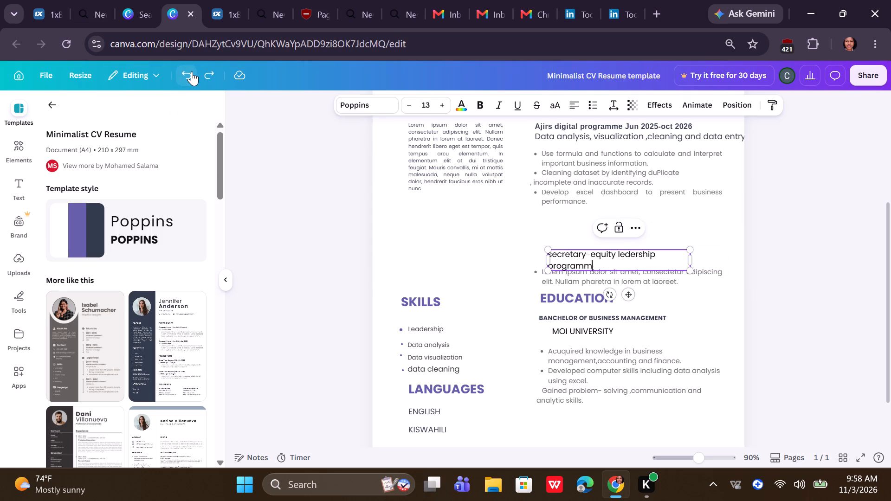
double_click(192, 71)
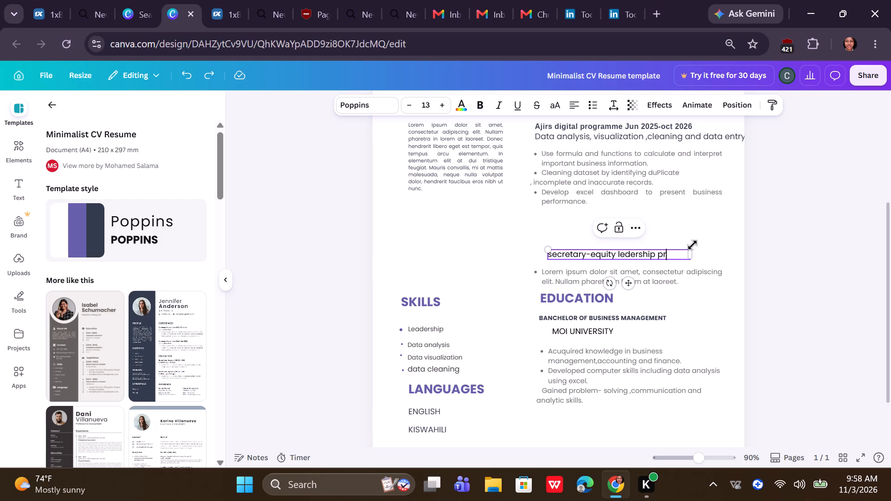
Scale up the job position text box proportionally to a font size of 15.2.
left_click_drag(691, 247, 692, 247)
left_click_drag(692, 247, 715, 239)
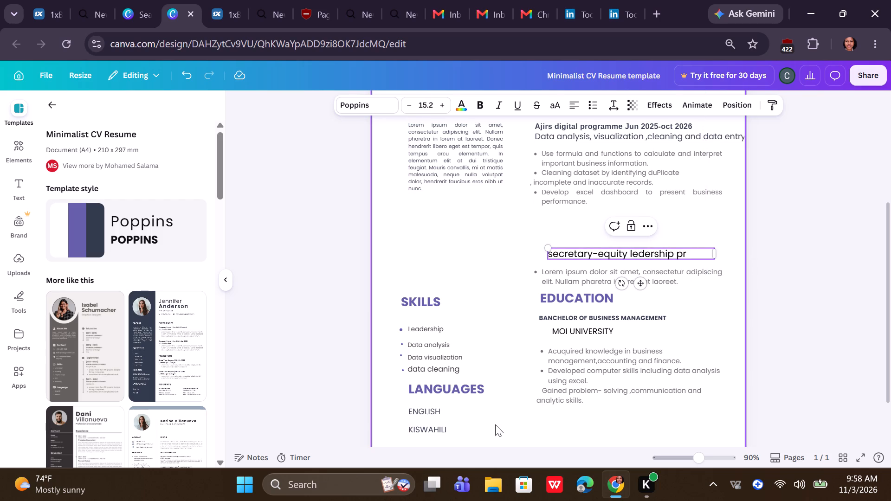
Finish the last word of the job position line as "programme" and deselect the text box.
type("og")
type("ramm")
key("e")
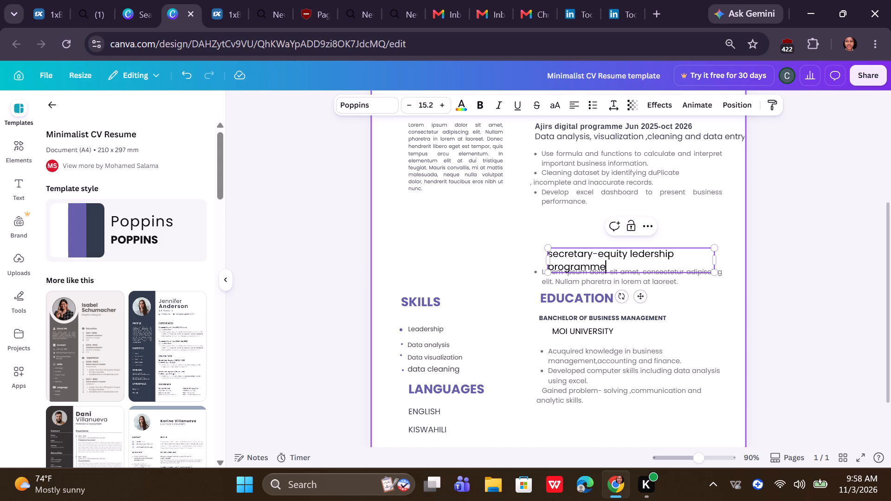
left_click_drag(508, 414, 528, 354)
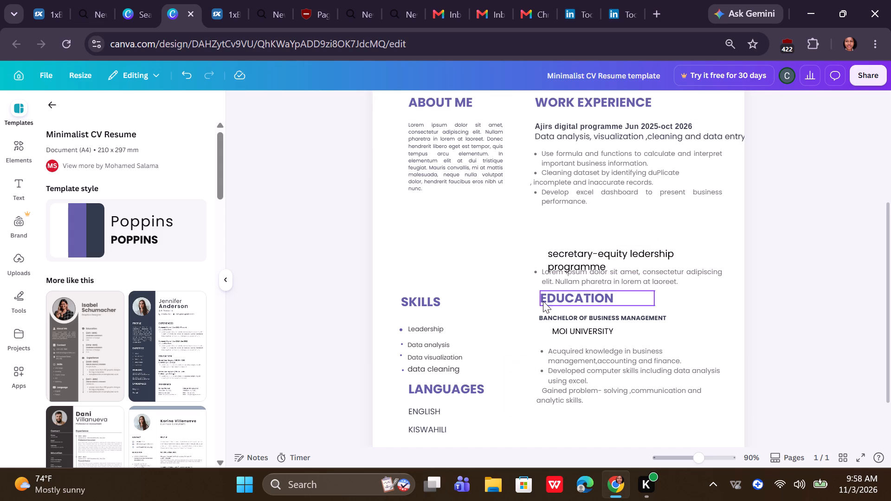
Move the "secretary-equity ledership programme" text up clear of the lorem ipsum bullet, left-aligned with the EDUCATION heading.
left_click_drag(575, 263, 577, 257)
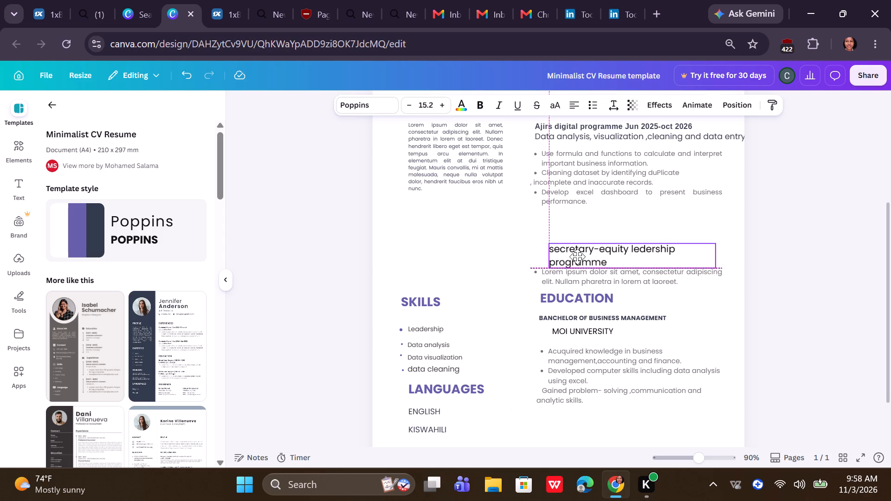
left_click_drag(577, 257, 568, 257)
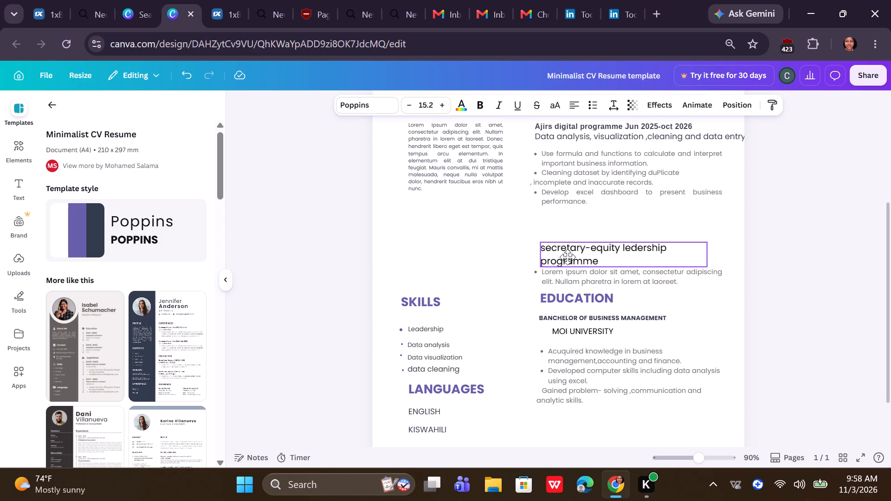
Scale the "secretary-equity ledership programme" text box down proportionally to a font size of 13.
left_click_drag(568, 257, 567, 253)
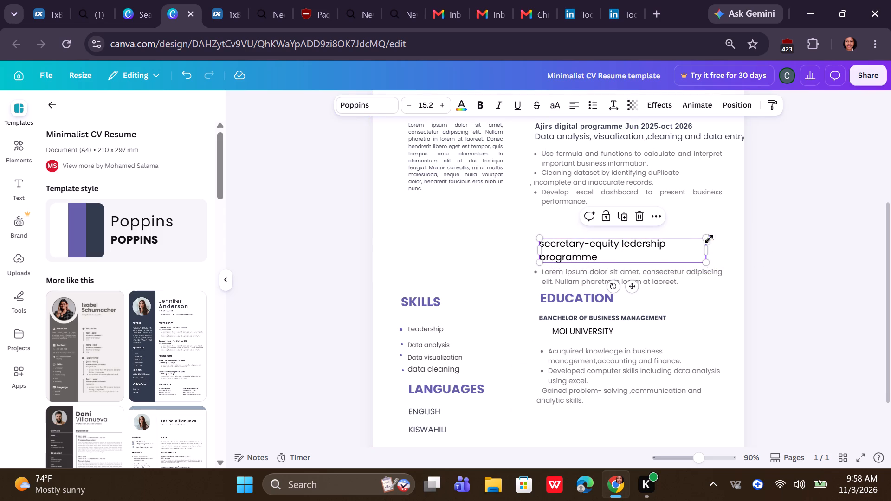
left_click_drag(704, 239, 714, 234)
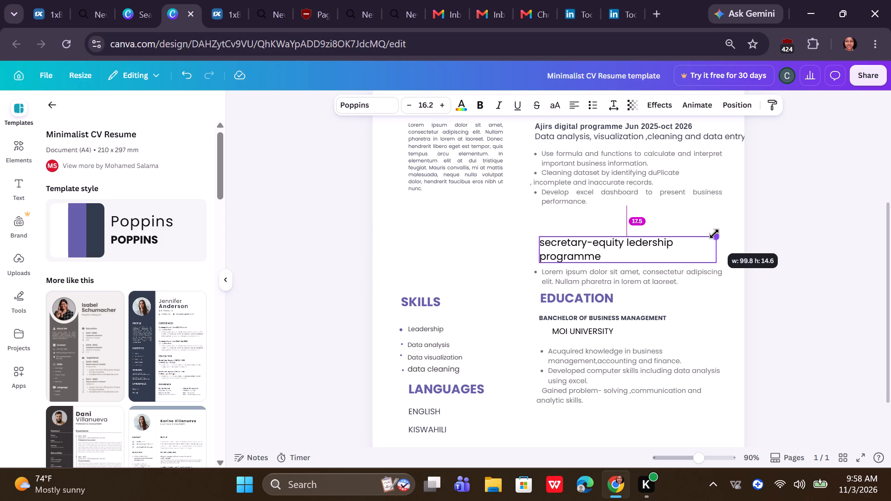
left_click_drag(714, 234, 737, 225)
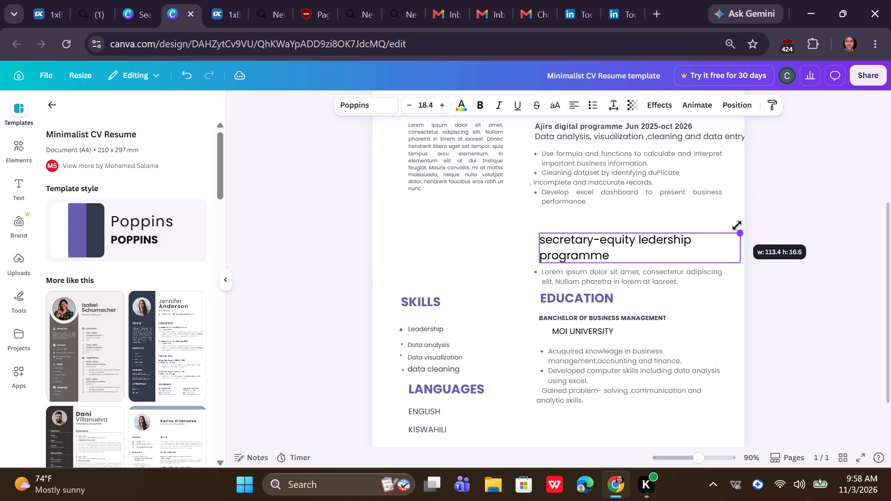
left_click_drag(737, 225, 721, 238)
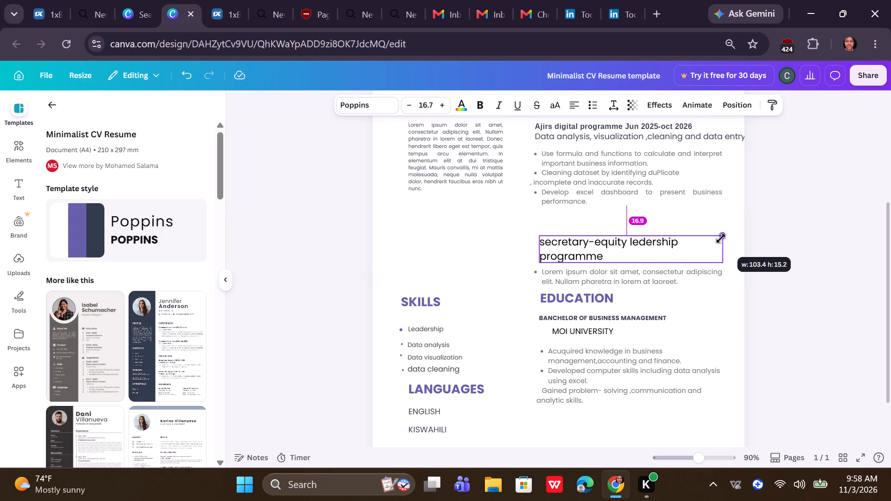
left_click_drag(721, 238, 689, 258)
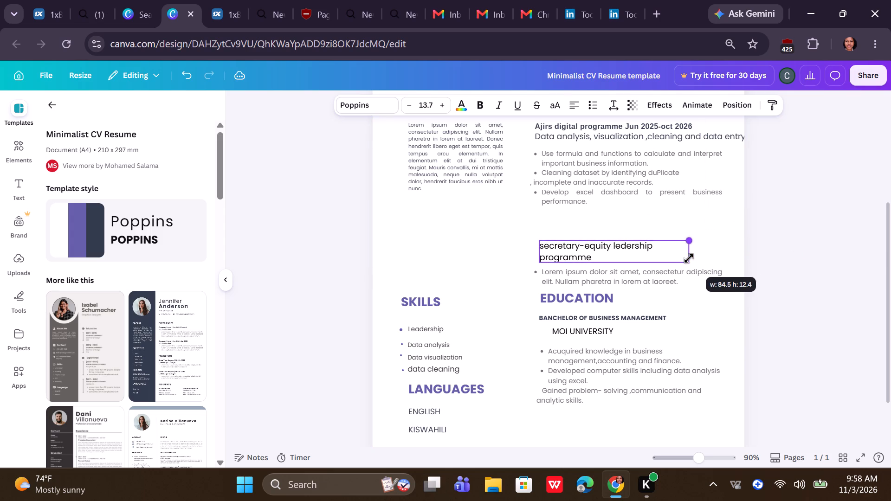
left_click_drag(689, 258, 681, 261)
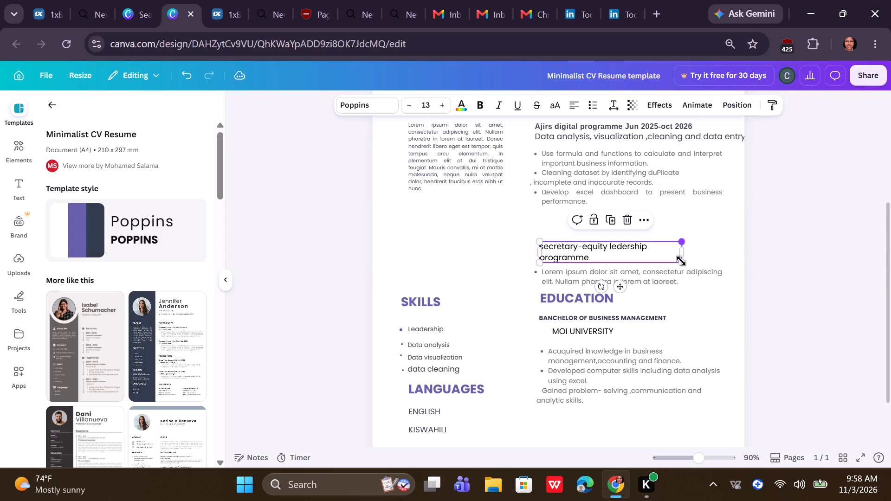
Move the "secretary-equity ledership programme" text slightly up, widening the gap above the lorem ipsum bullet.
scroll(643, 305, "up", 1)
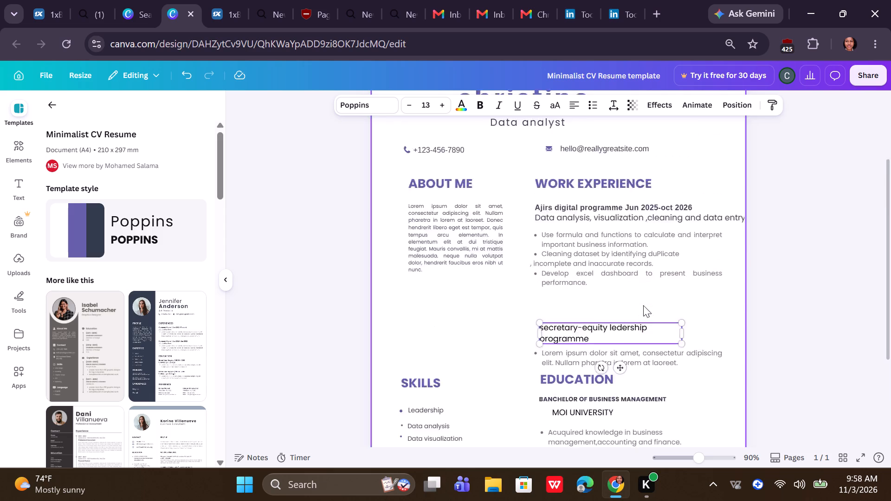
scroll(643, 304, "down", 2)
scroll(644, 303, "up", 2)
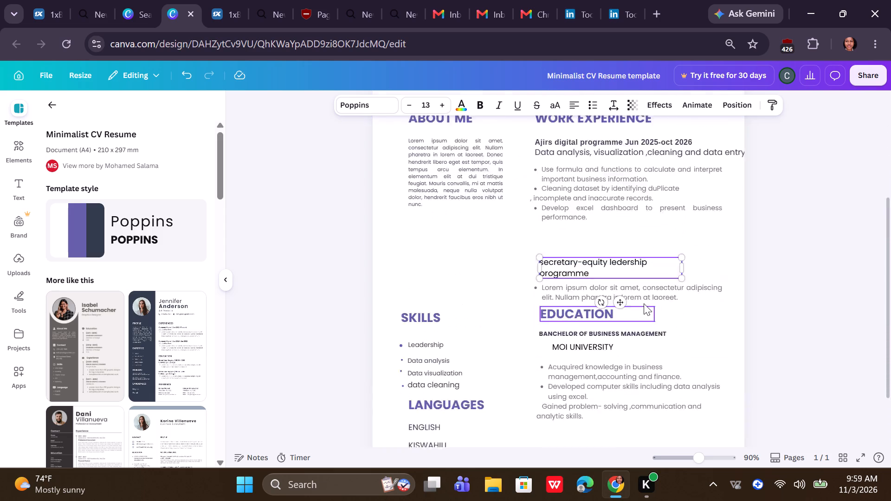
scroll(574, 431, "down", 2)
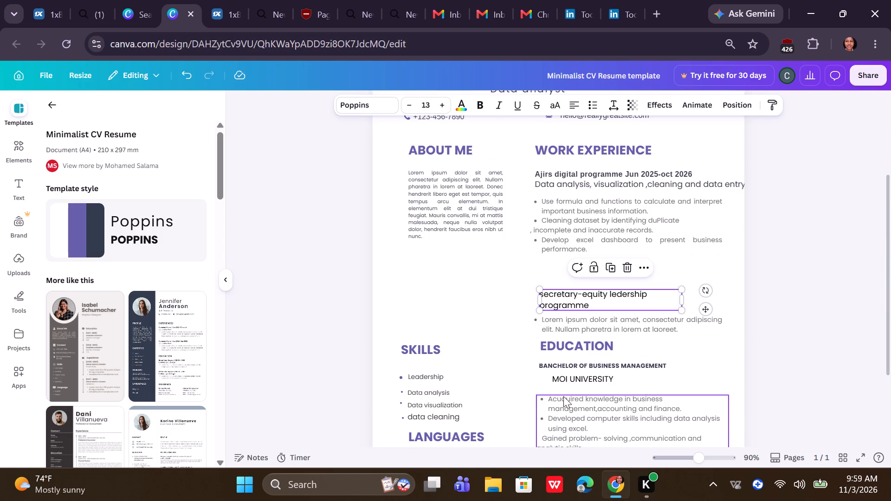
left_click_drag(575, 286, 575, 285)
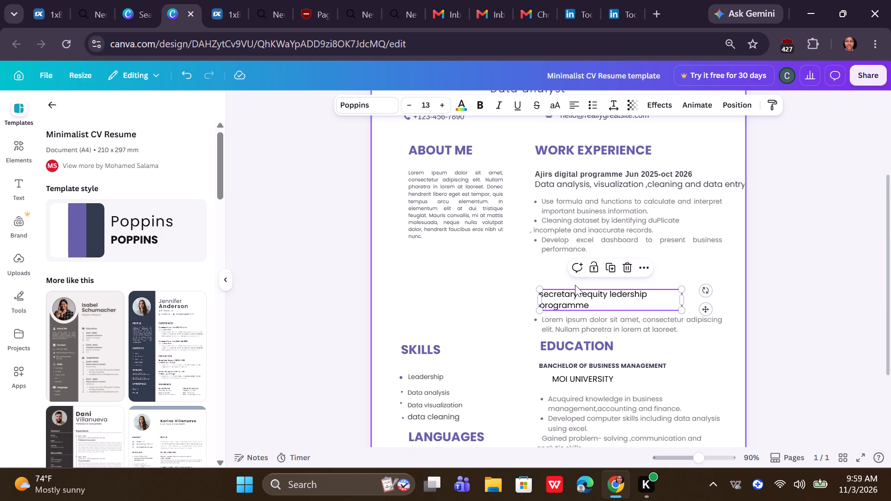
left_click_drag(575, 285, 577, 279)
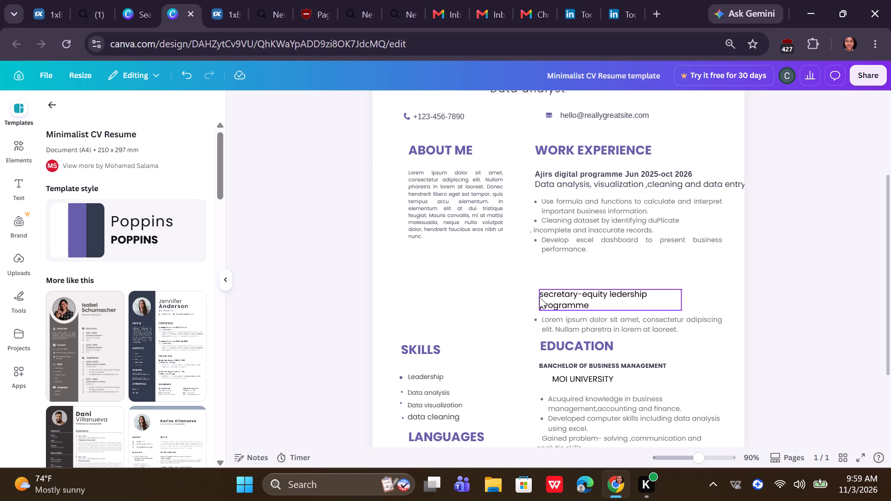
left_click_drag(541, 292, 542, 284)
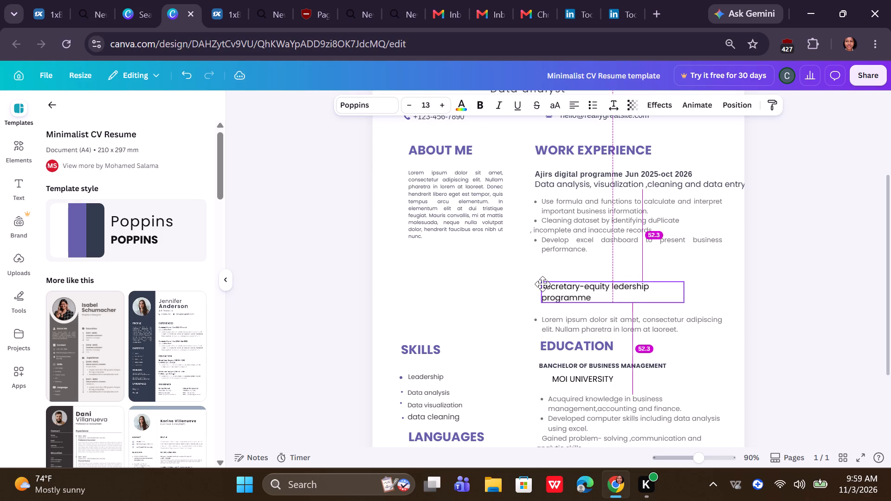
left_click_drag(542, 284, 543, 282)
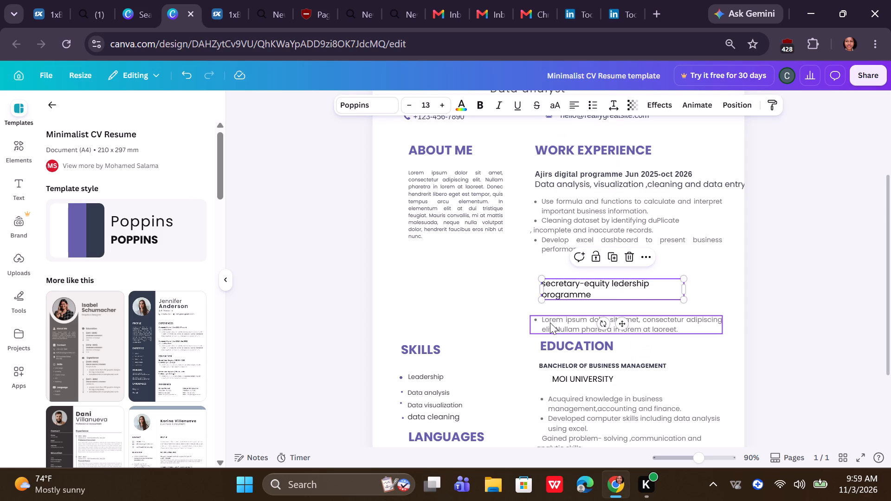
Move the lorem ipsum bullet up and slightly right, closer beneath the "secretary-equity ledership programme" text.
left_click_drag(550, 322, 555, 306)
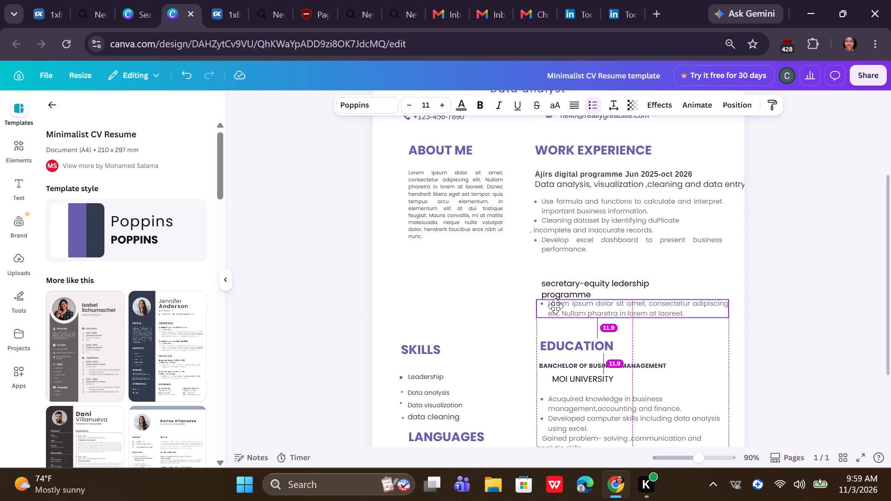
left_click_drag(555, 306, 555, 314)
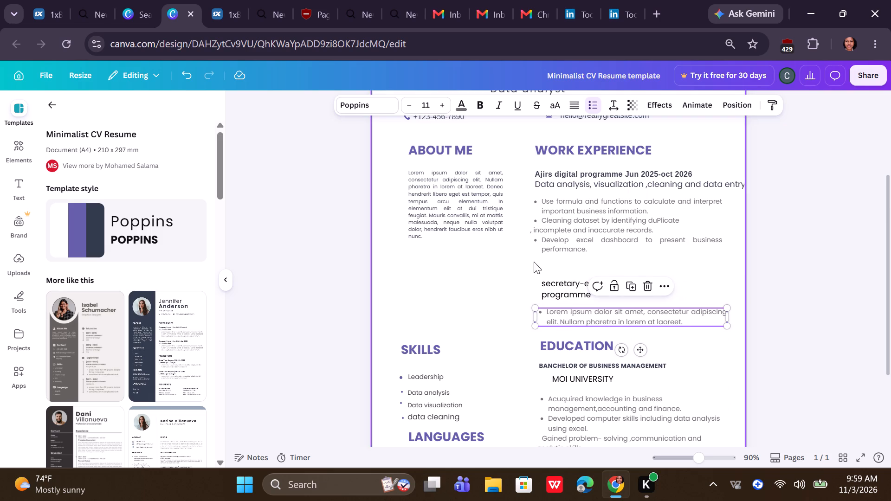
Indent the "incomplete and inaccurate records." line with spaces to line up with the bullet text in the first work experience entry.
left_click(531, 230)
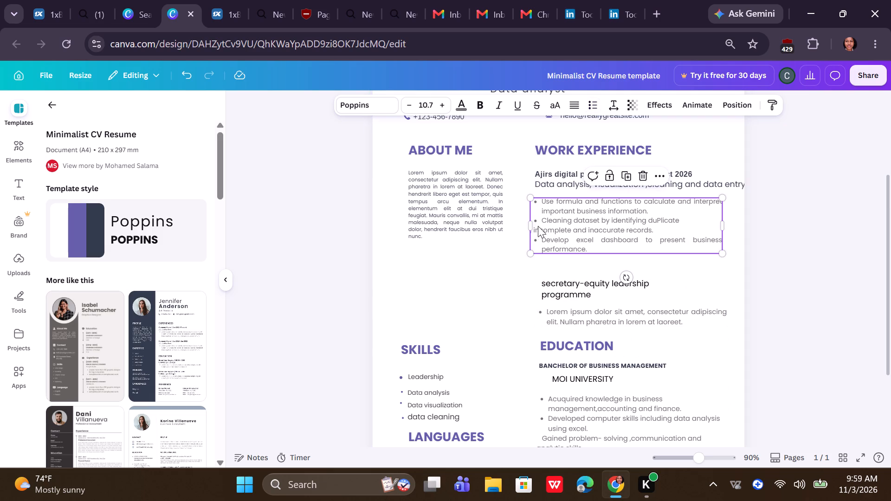
left_click(531, 230)
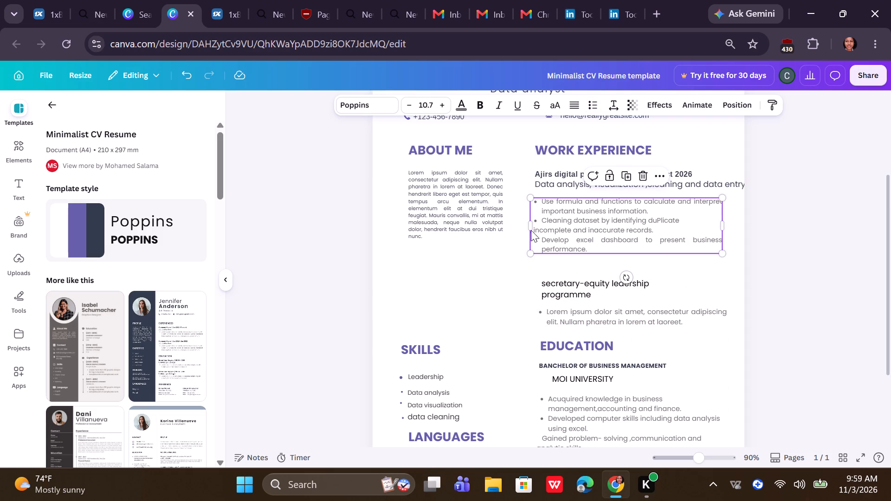
left_click_drag(531, 229, 526, 232)
left_click(535, 225)
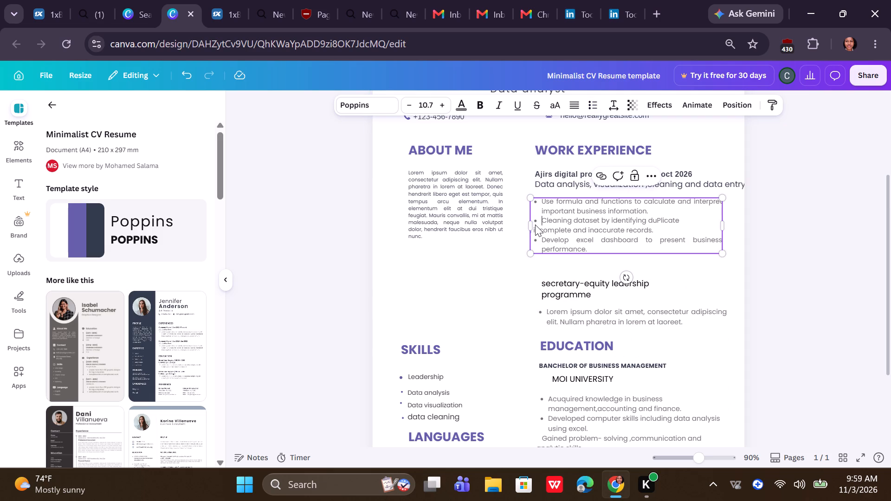
left_click(536, 231)
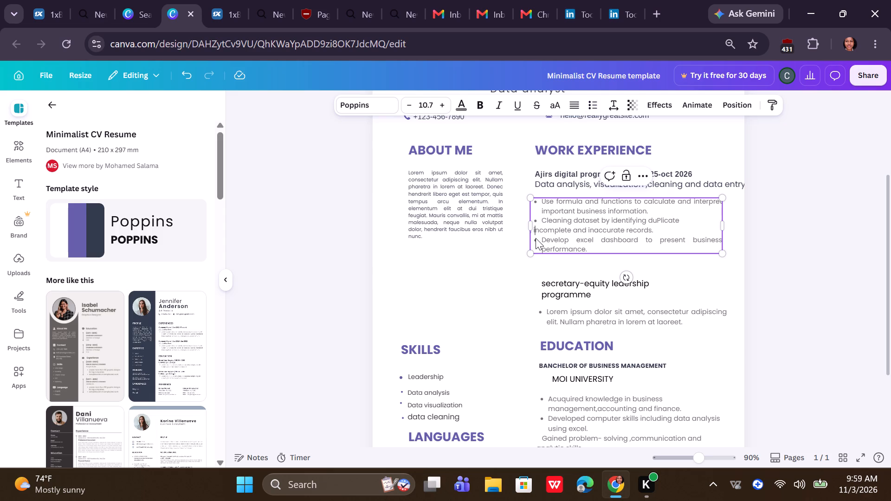
key("space")
key("space")
key("space")
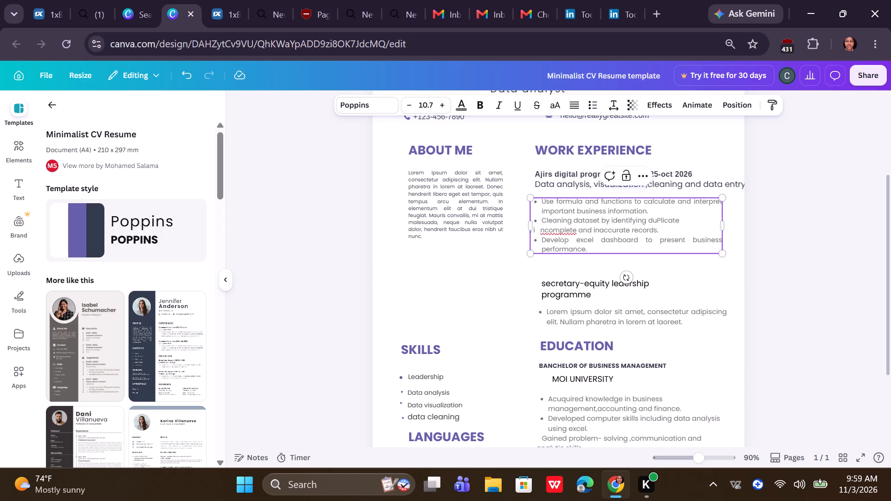
key("i")
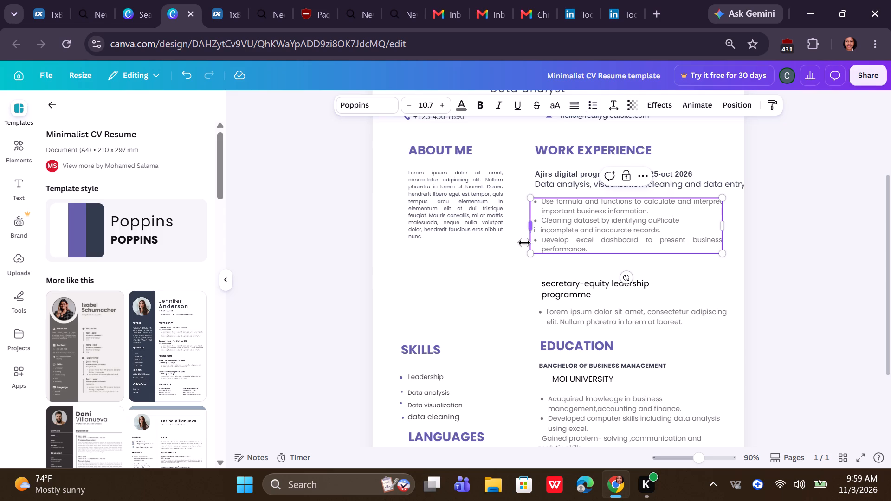
left_click(535, 231)
key("BackSpace")
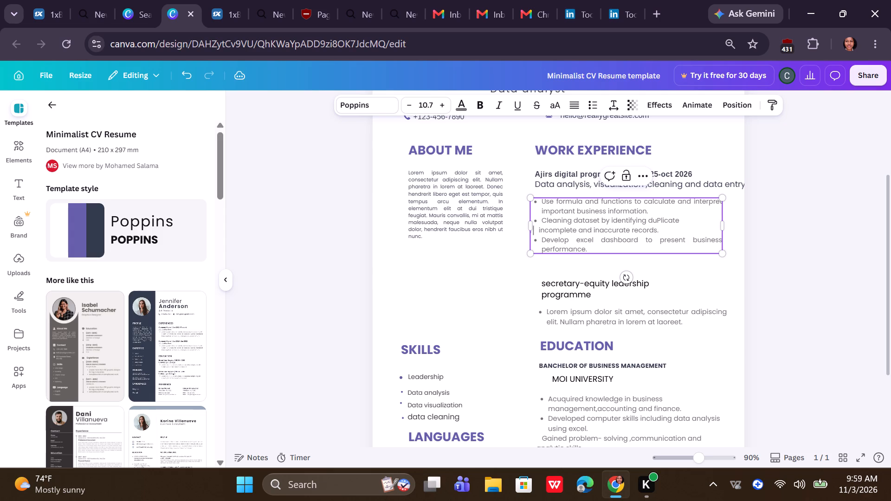
Look over the whole resume page, from the name header down to the education and languages sections.
left_click(576, 285)
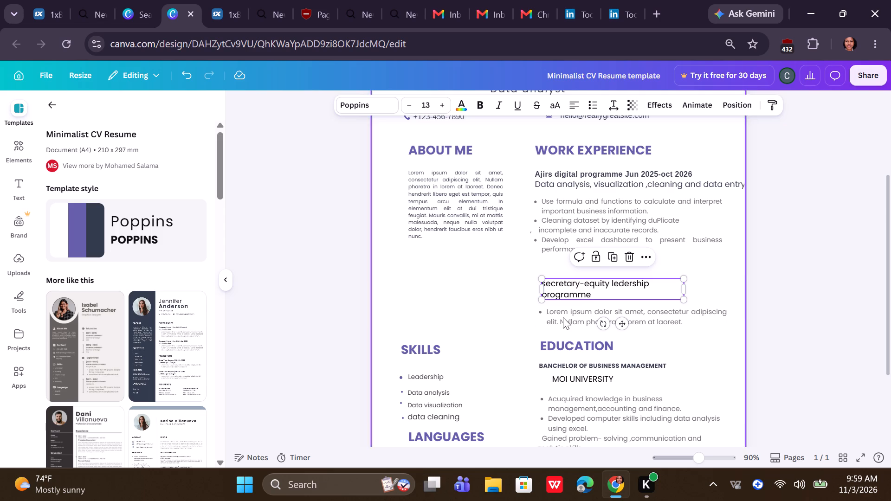
left_click(605, 313)
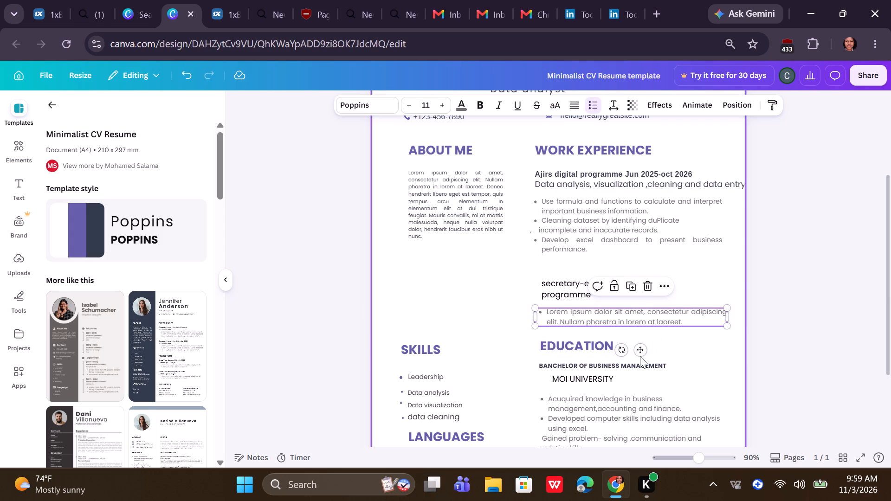
scroll(640, 356, "up", 3)
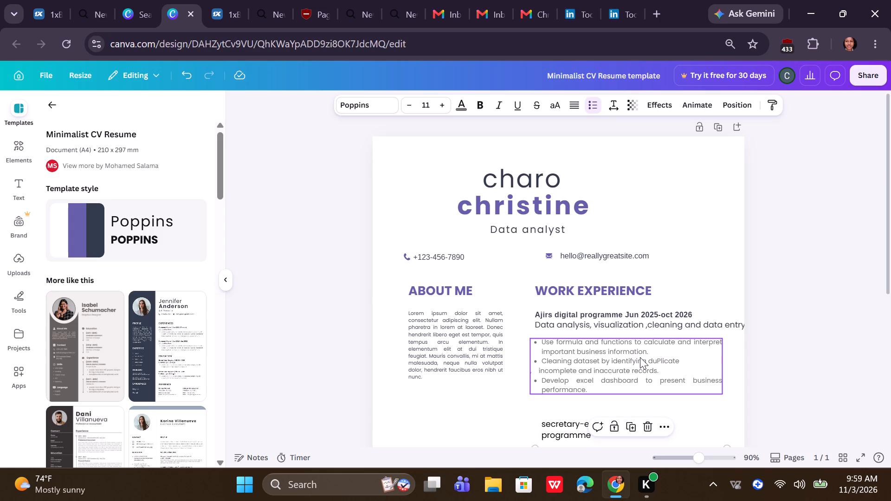
scroll(640, 357, "down", 3)
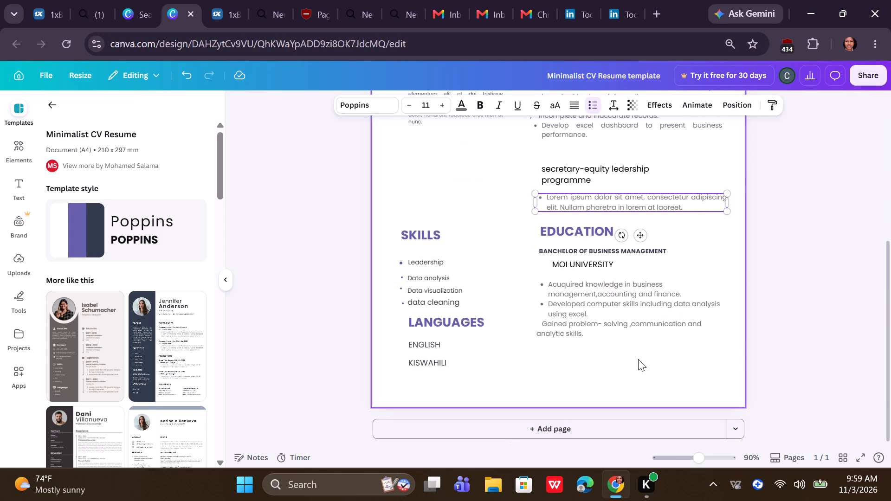
scroll(638, 359, "down", 2)
scroll(638, 359, "up", 1)
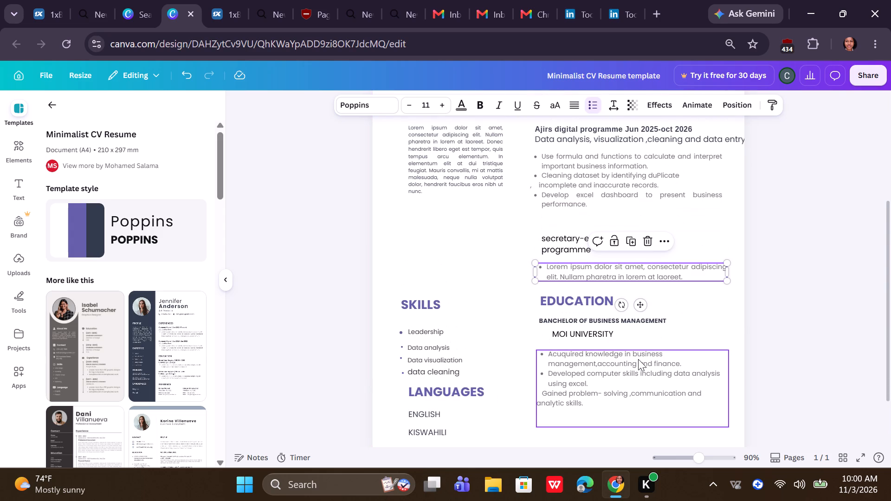
scroll(638, 359, "down", 1)
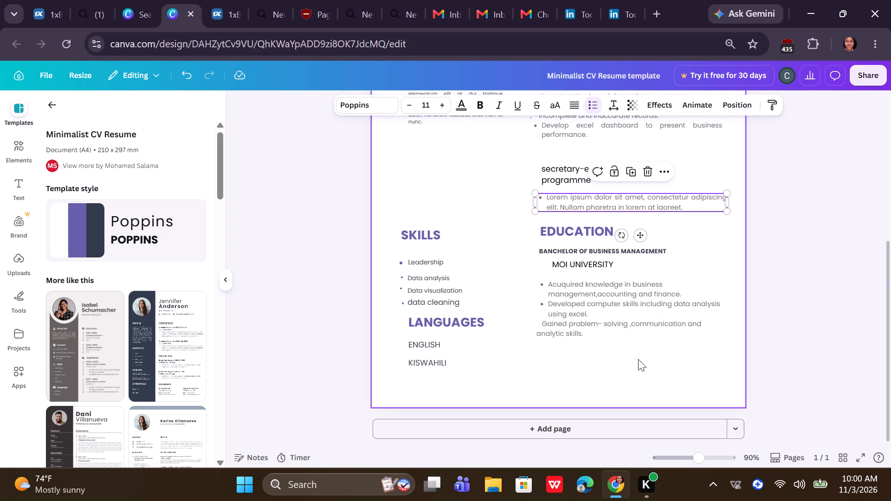
scroll(638, 359, "up", 1)
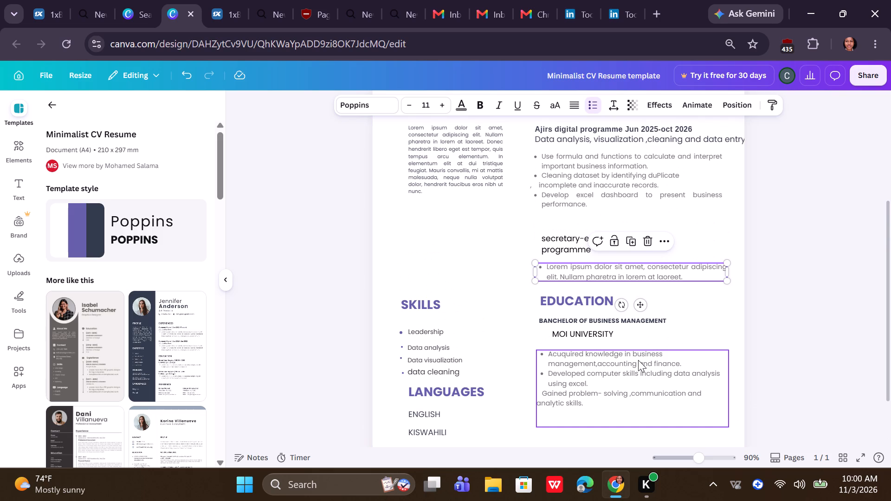
Nudge the "Leadership" text slightly down and left in the SKILLS list.
left_click(447, 331)
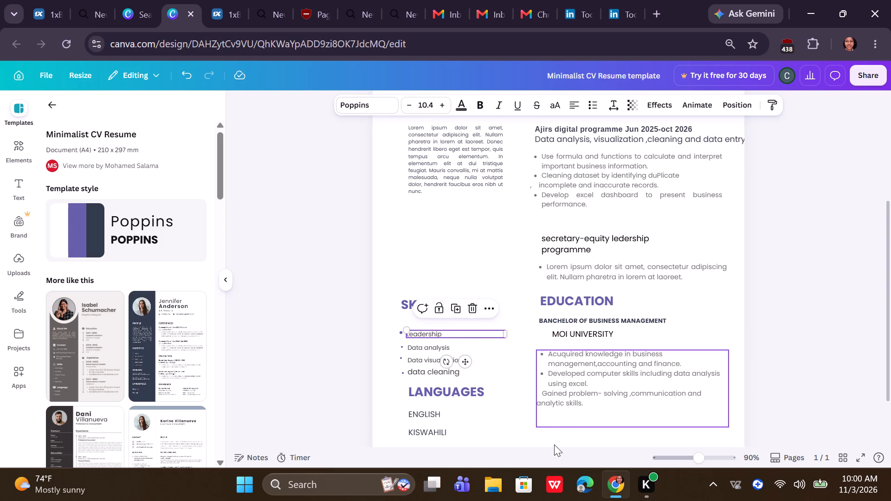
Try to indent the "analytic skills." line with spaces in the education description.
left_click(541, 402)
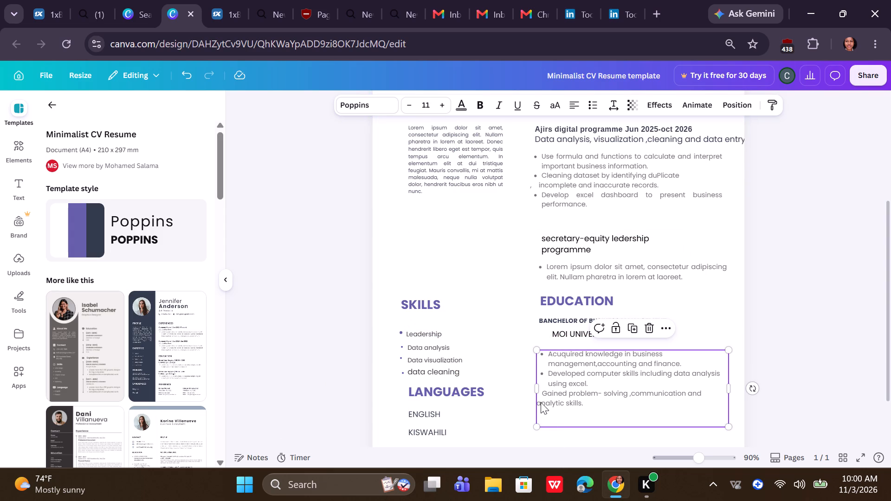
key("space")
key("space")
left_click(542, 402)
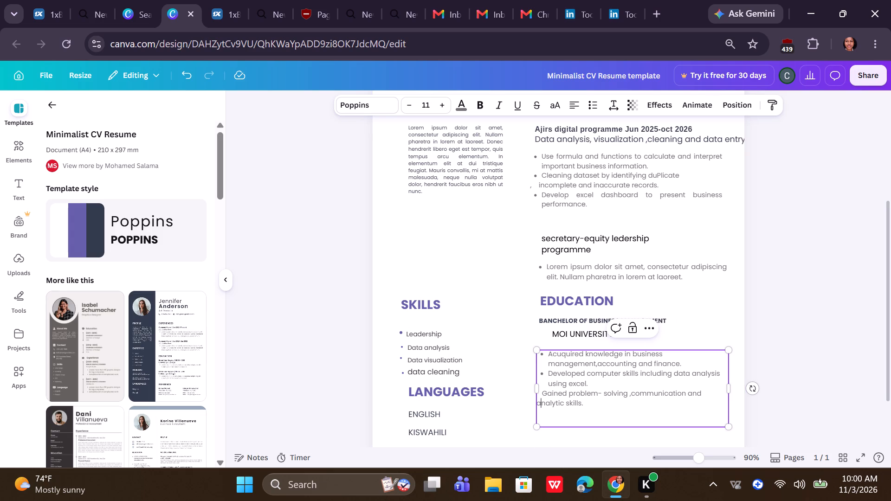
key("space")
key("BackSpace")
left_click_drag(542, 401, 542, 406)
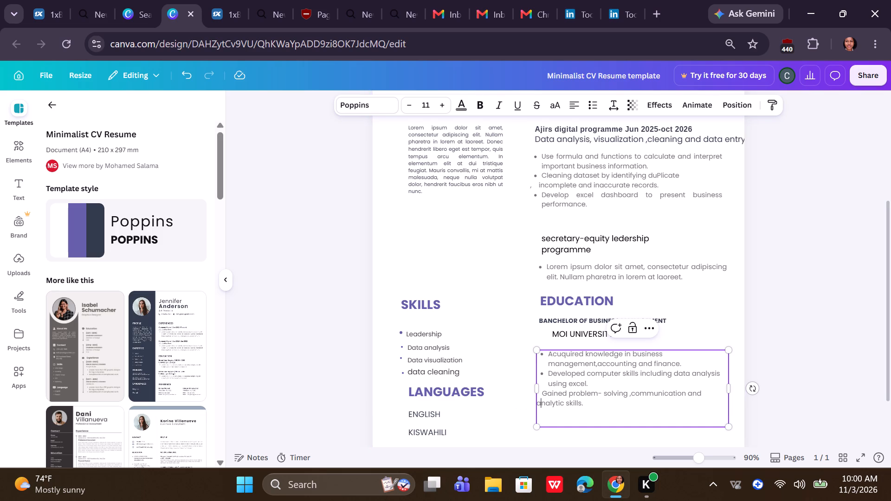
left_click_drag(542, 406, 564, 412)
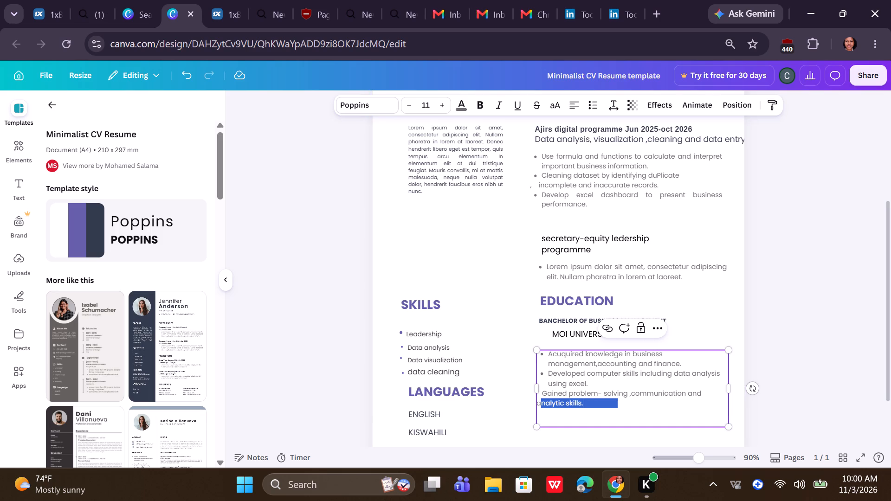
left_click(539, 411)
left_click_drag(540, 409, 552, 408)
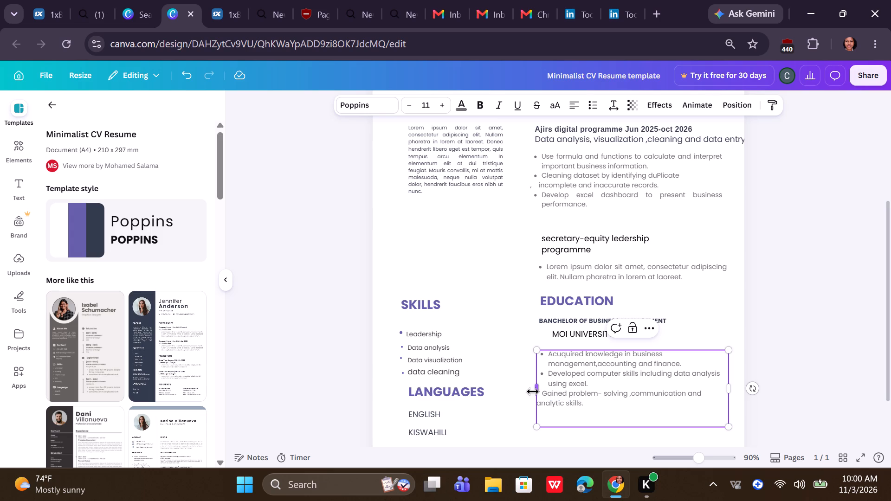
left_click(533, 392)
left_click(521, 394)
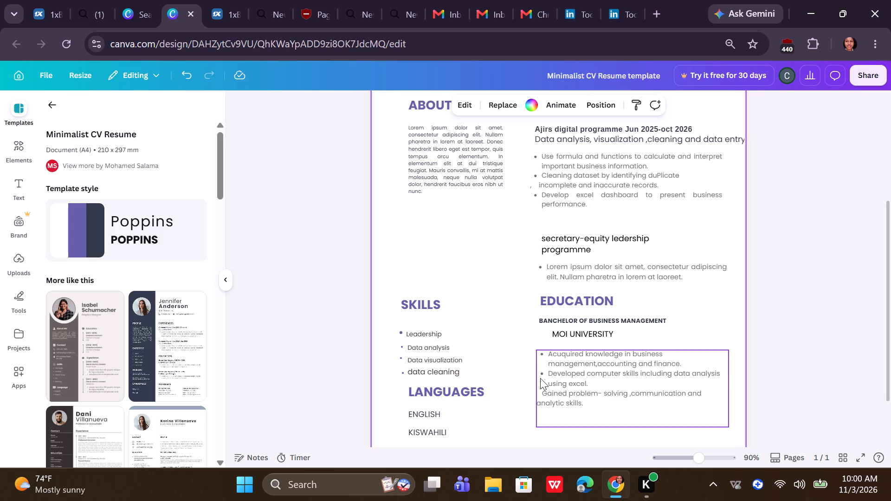
Move the education description text box slightly up and left, closer beneath "MOI UNIVERSITY".
left_click_drag(542, 371, 542, 378)
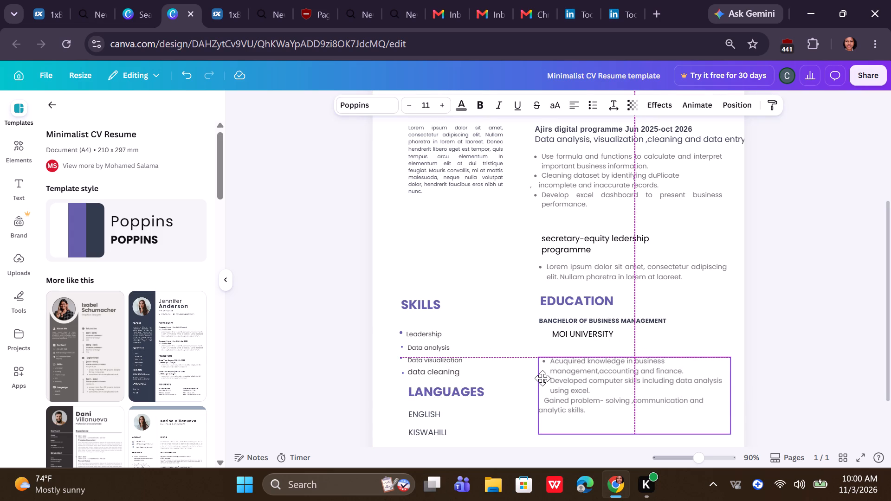
left_click_drag(542, 378, 543, 369)
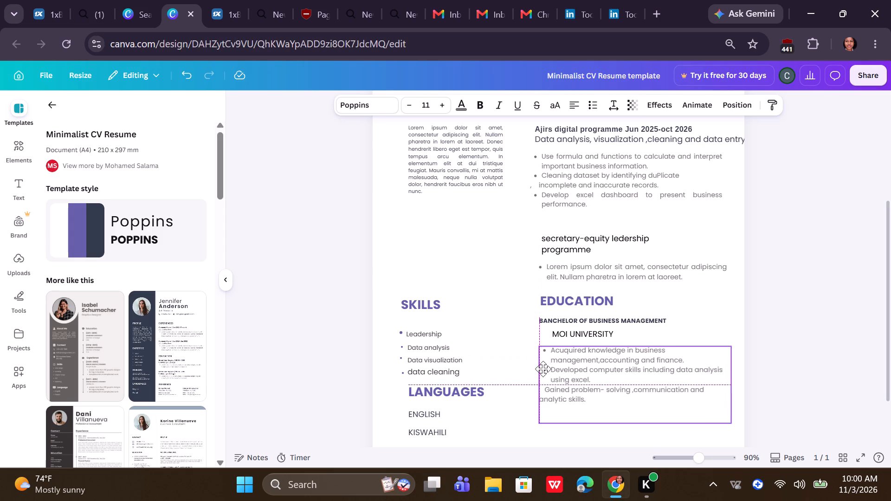
left_click_drag(543, 369, 541, 366)
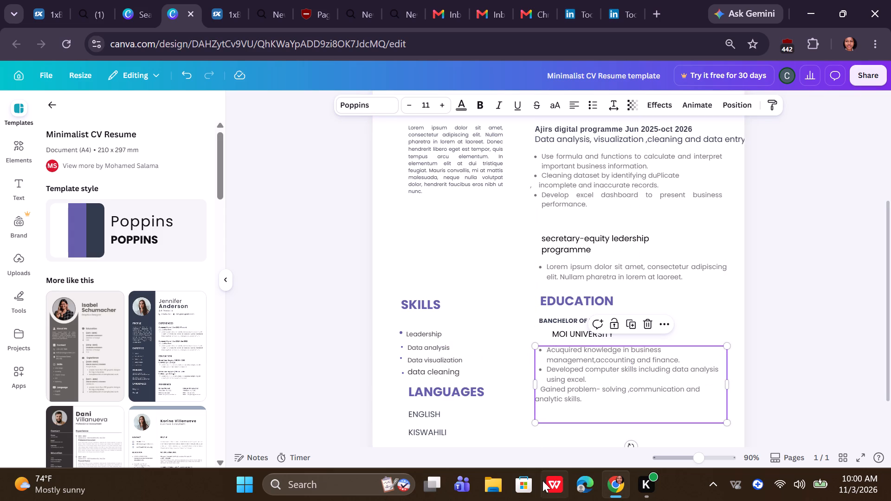
left_click(550, 430)
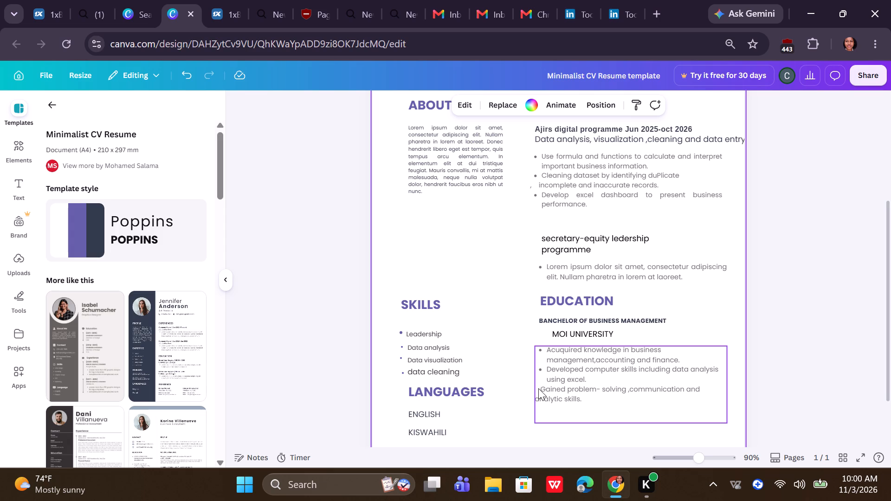
Indent the "Gained problem- solving" line with three spaces to line up with the bullet text above it.
left_click(539, 388)
left_click(540, 387)
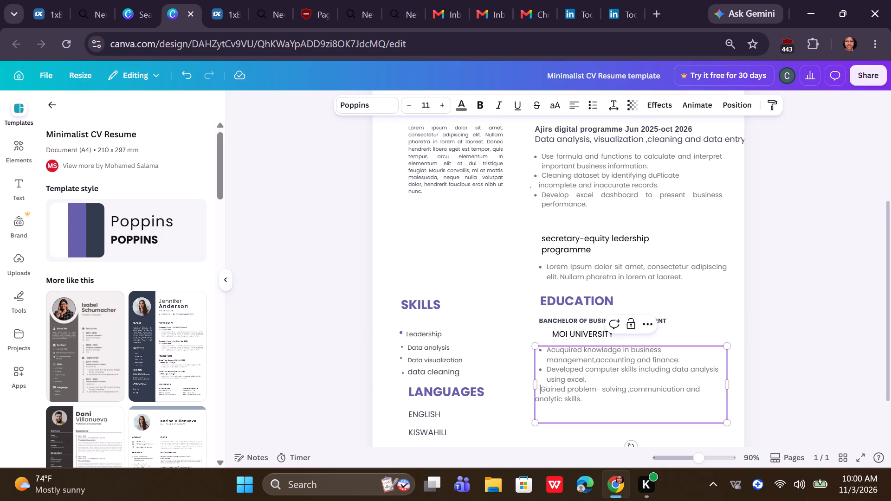
left_click(540, 387)
left_click(540, 388)
key("space")
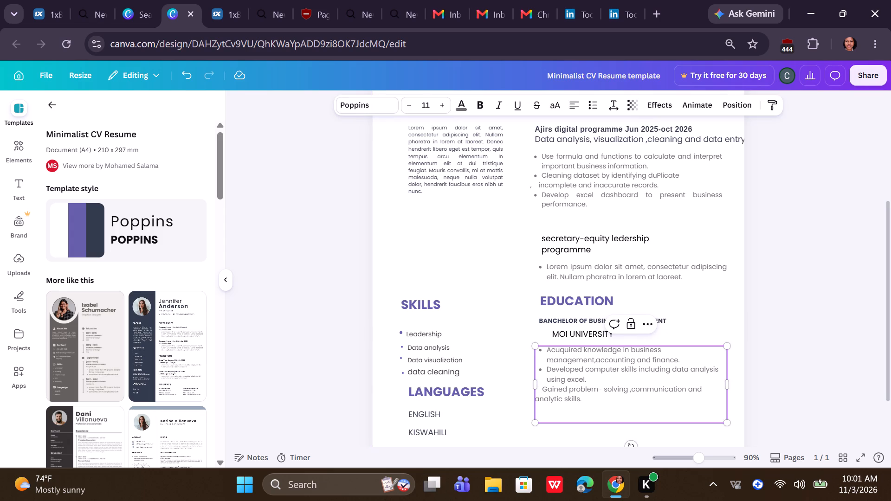
key("space")
key("space")
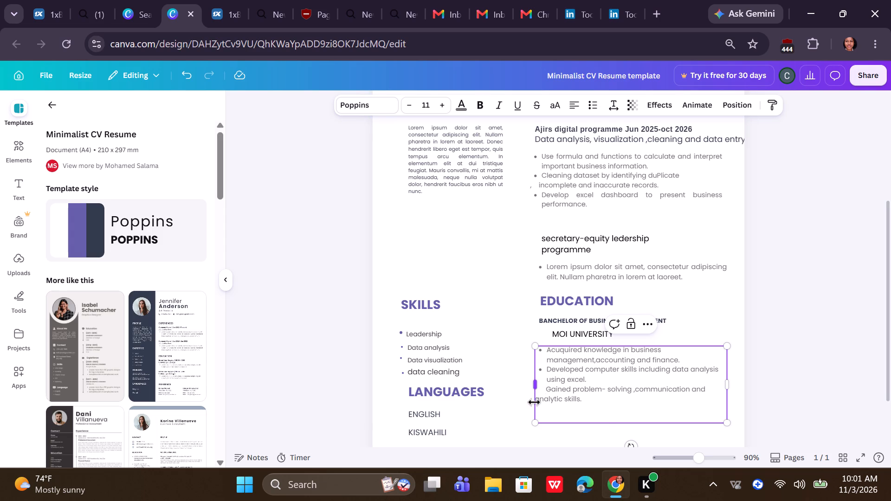
Resize the education description text box slightly from its left side, scaling its text to size 11.2.
left_click(534, 402)
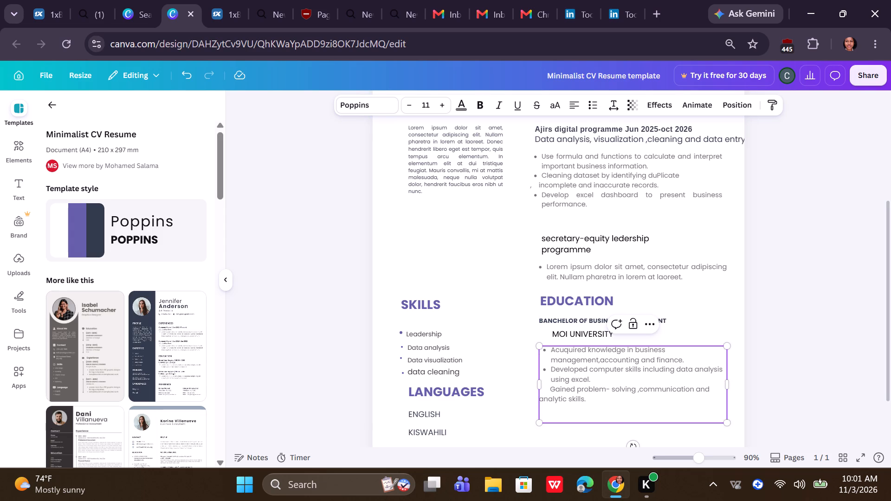
left_click(536, 348)
left_click_drag(537, 347, 531, 351)
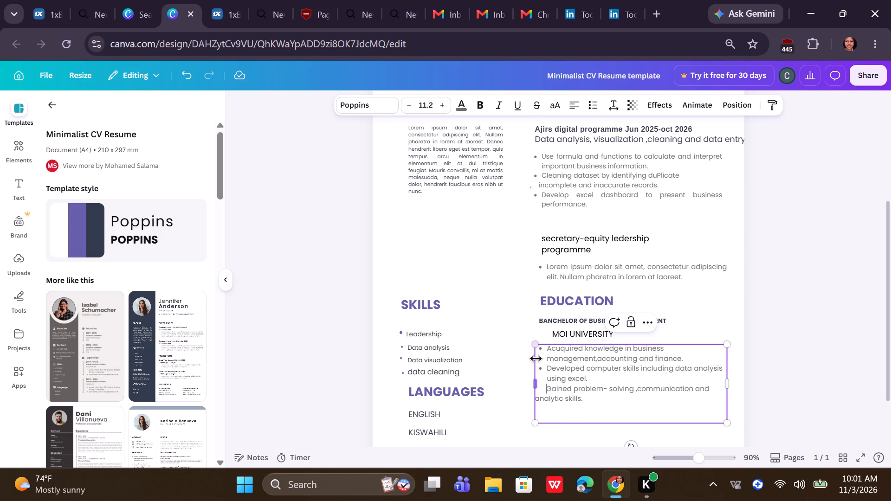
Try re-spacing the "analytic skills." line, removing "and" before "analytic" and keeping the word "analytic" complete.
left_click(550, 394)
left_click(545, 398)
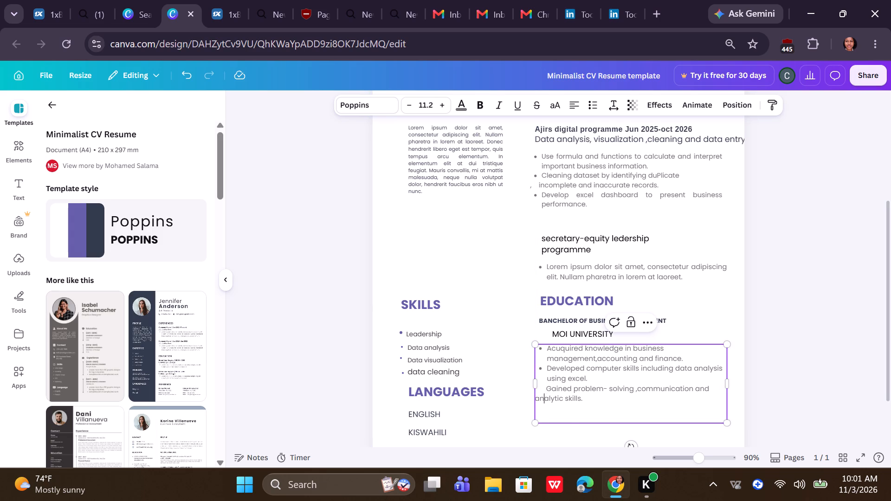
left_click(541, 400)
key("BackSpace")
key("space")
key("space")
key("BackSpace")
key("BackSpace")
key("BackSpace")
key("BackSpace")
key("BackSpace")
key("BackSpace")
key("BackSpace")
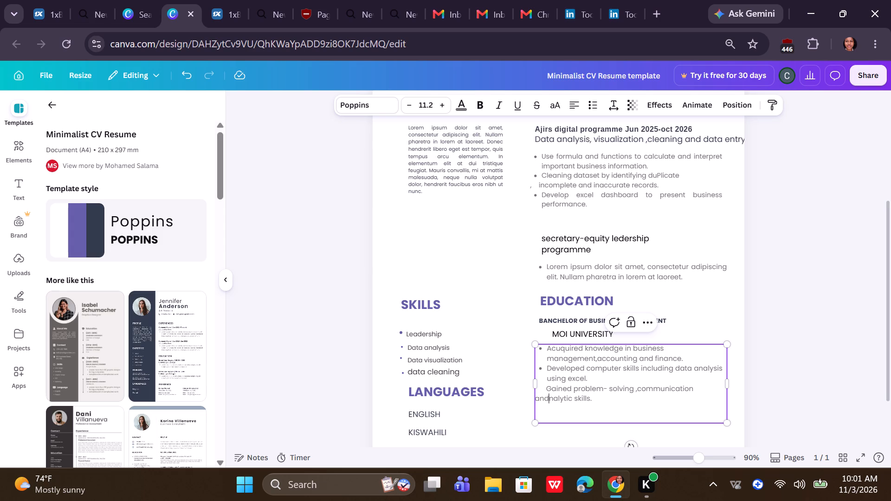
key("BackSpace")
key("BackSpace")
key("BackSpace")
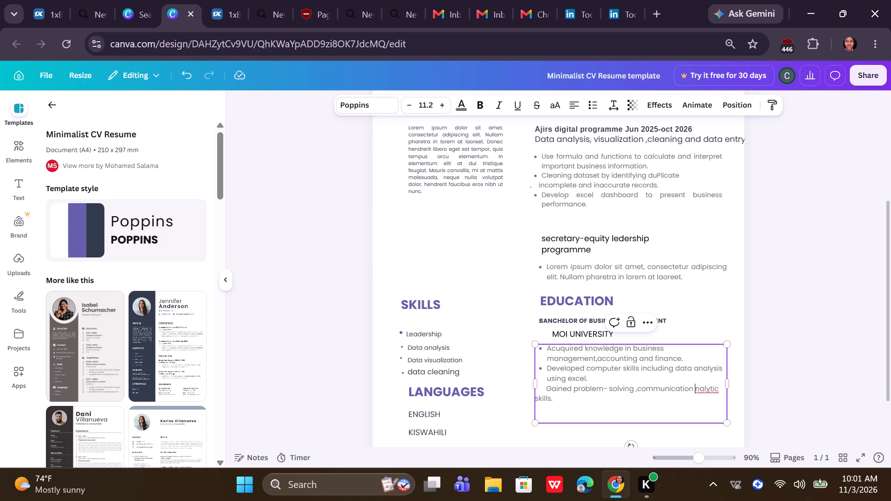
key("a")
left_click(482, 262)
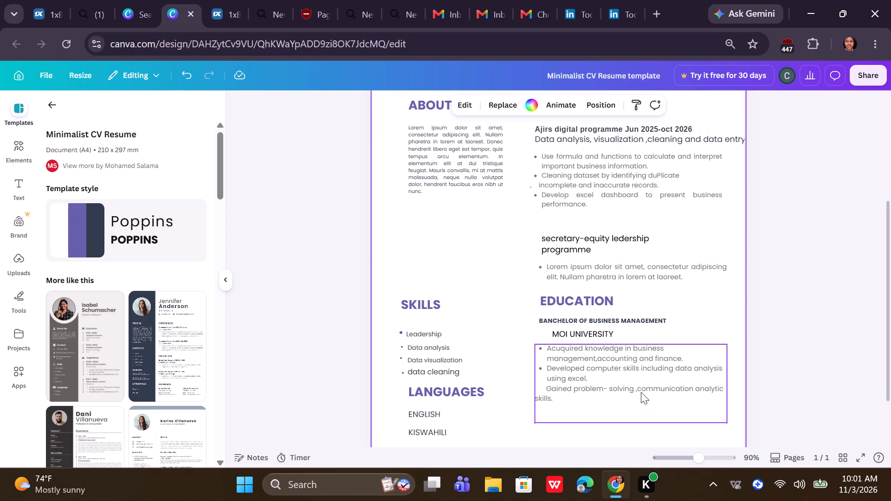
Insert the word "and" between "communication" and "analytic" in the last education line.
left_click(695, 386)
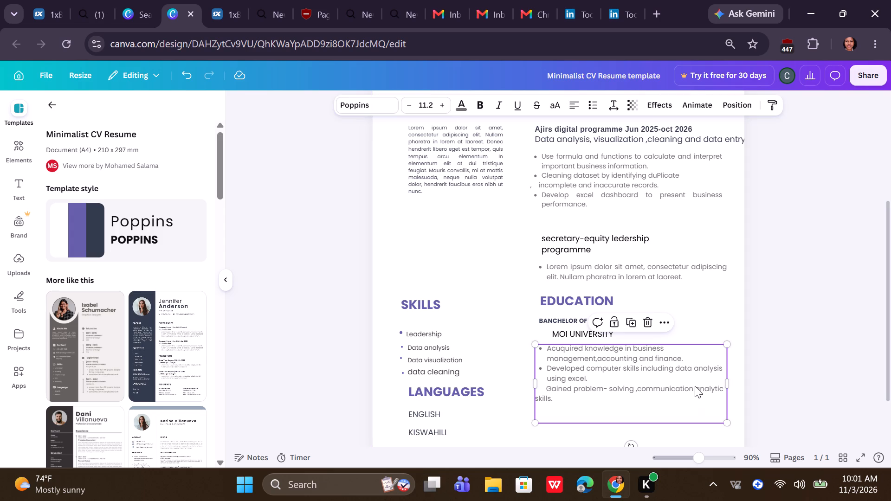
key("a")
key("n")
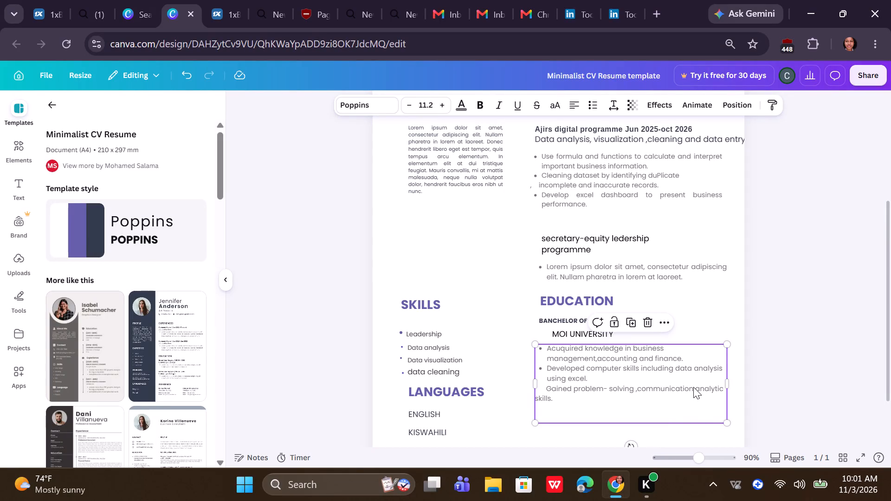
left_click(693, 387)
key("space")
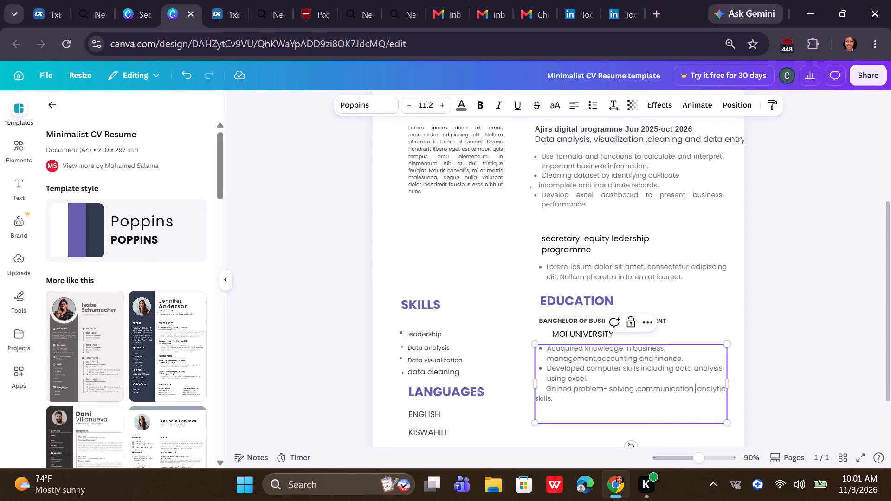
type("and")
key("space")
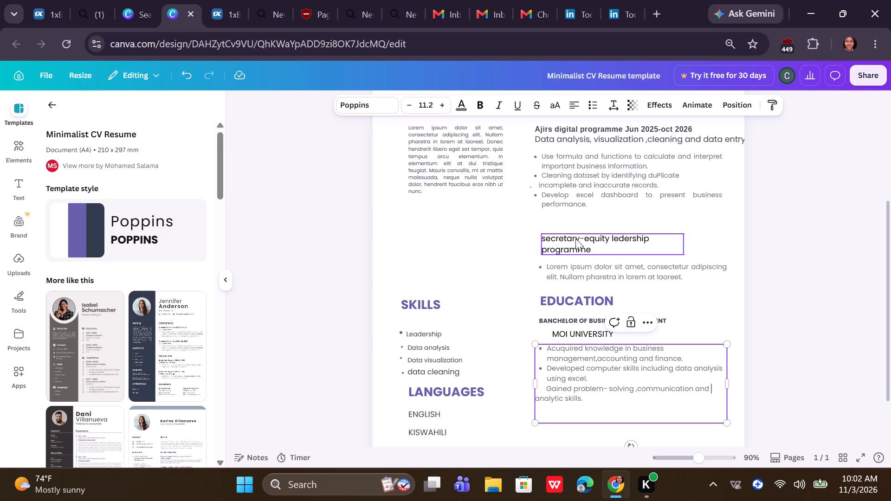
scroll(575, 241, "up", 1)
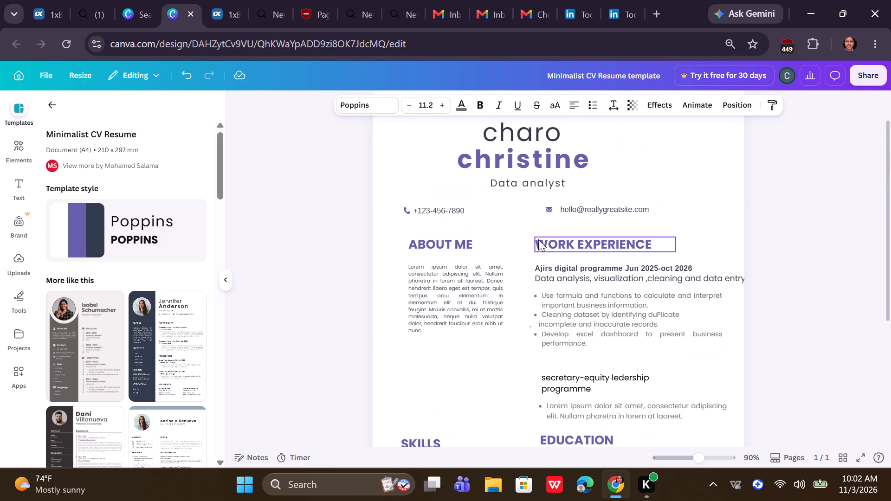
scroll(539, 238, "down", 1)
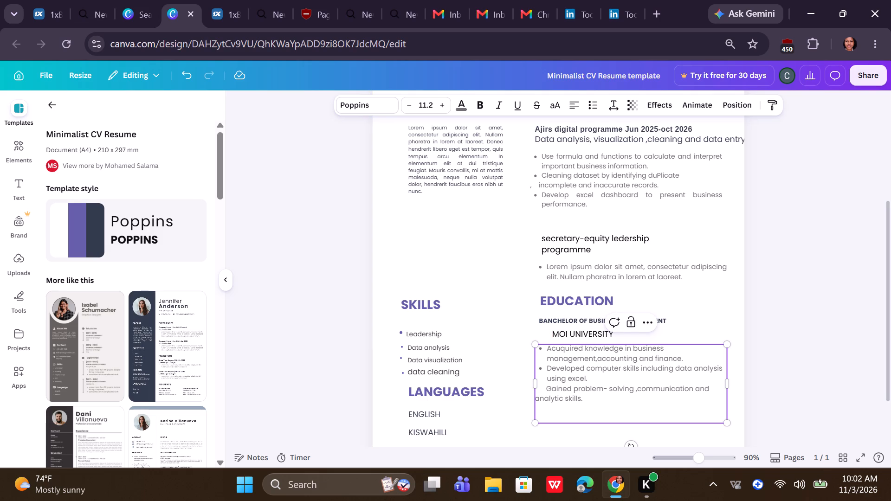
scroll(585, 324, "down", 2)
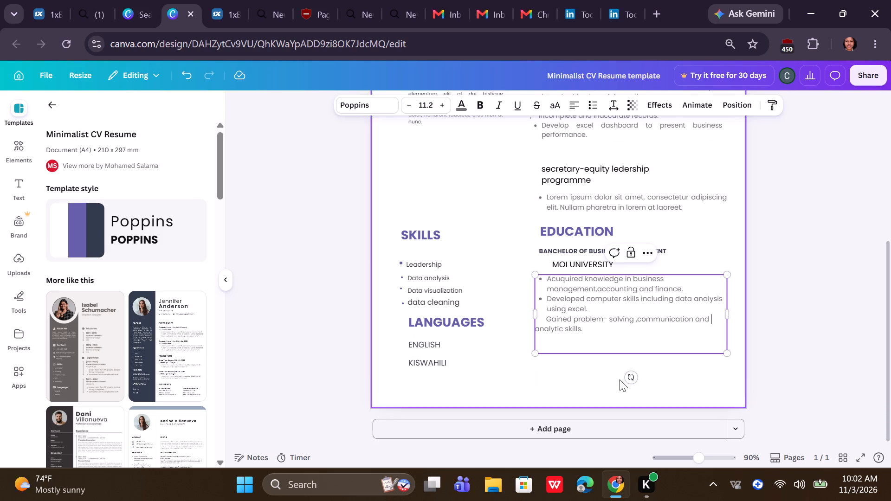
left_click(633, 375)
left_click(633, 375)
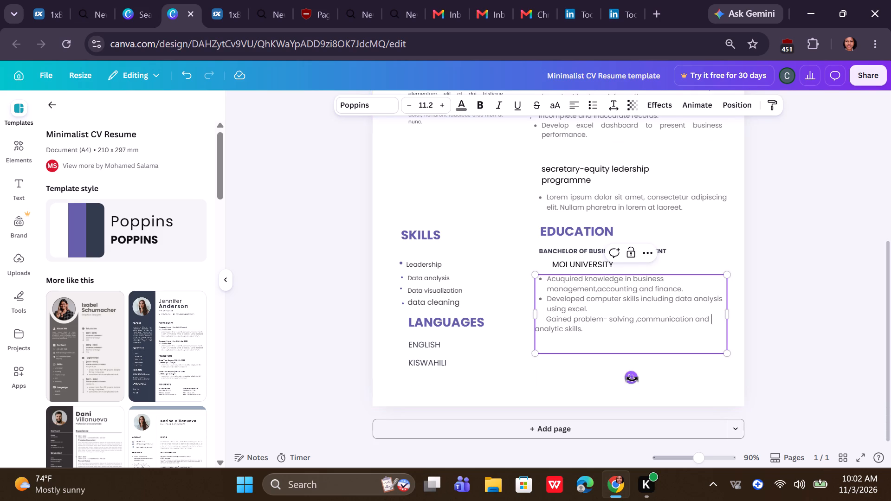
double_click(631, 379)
Delete the lorem ipsum placeholder text from the bullet below the "secretary-equity ledership programme" heading, keeping the empty bullet.
scroll(612, 347, "up", 1)
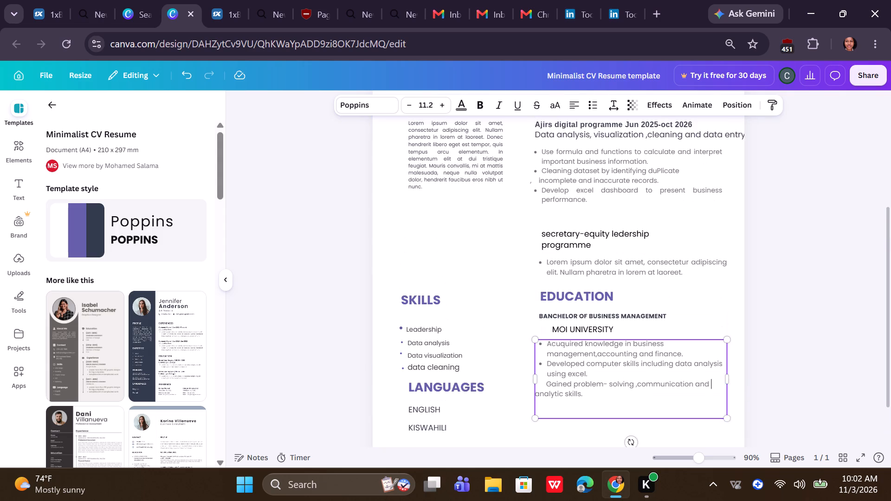
left_click(543, 268)
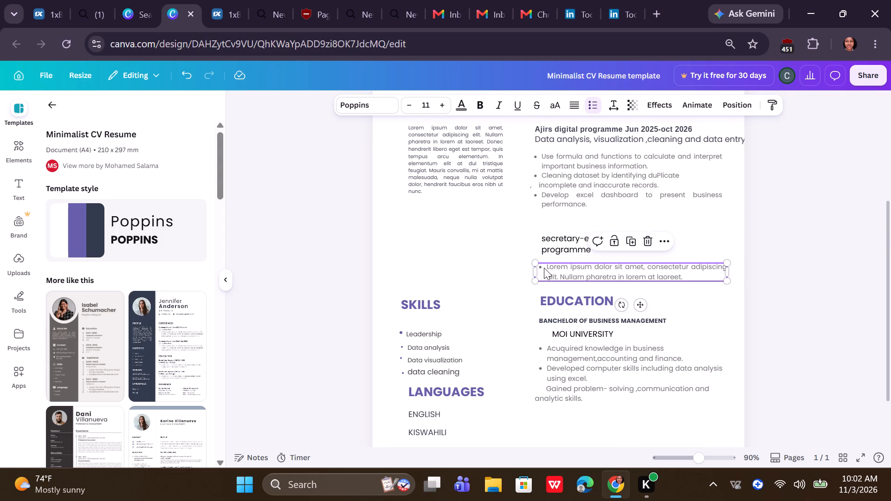
left_click(545, 268)
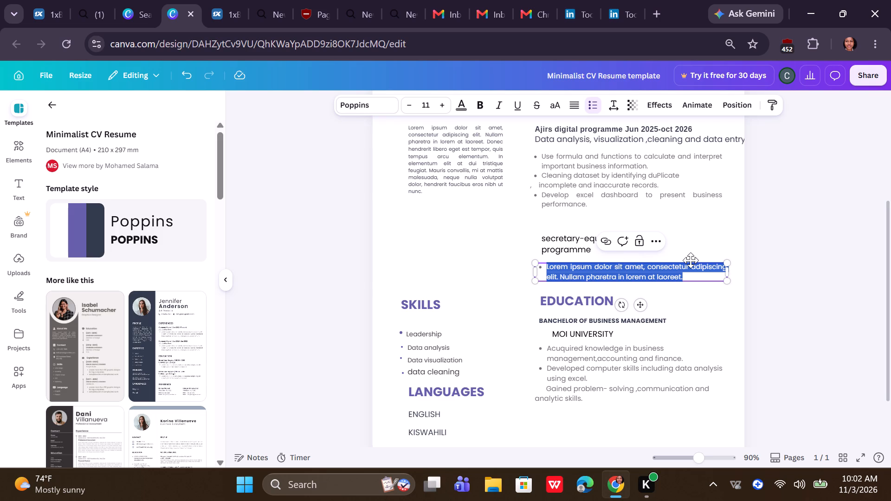
key("BackSpace")
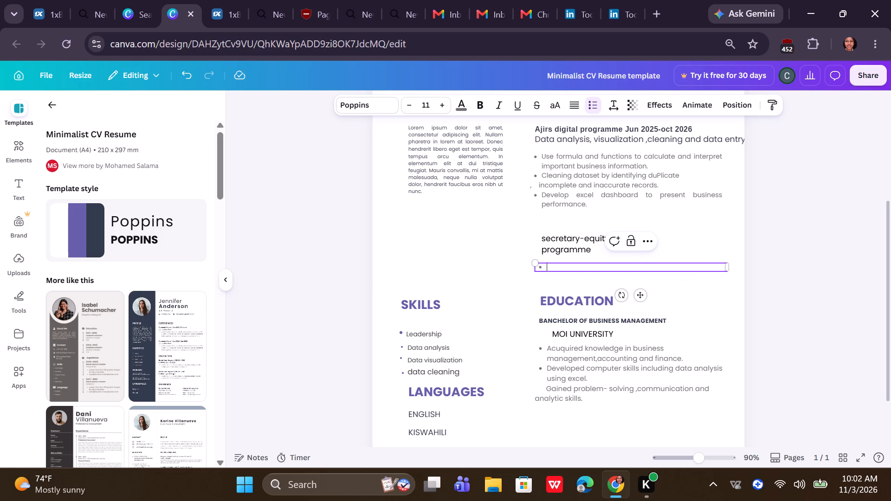
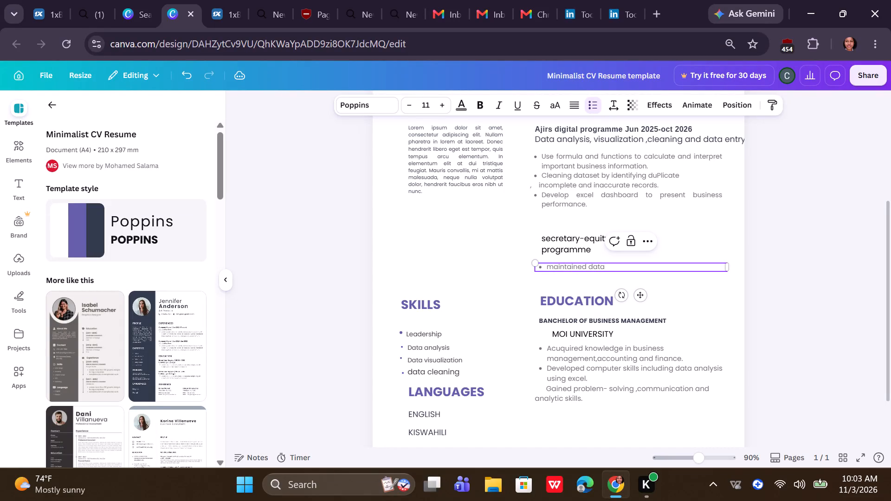
Continue the bullet below the "secretary-equity ledership programme" heading with "base of members," after "maintained data".
type("base")
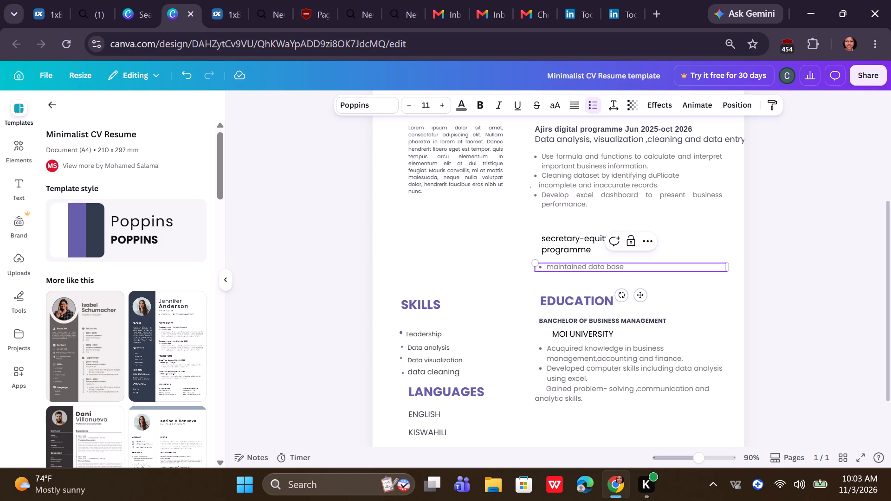
key("space")
type("o")
type("f memb")
type("ers")
key("comma")
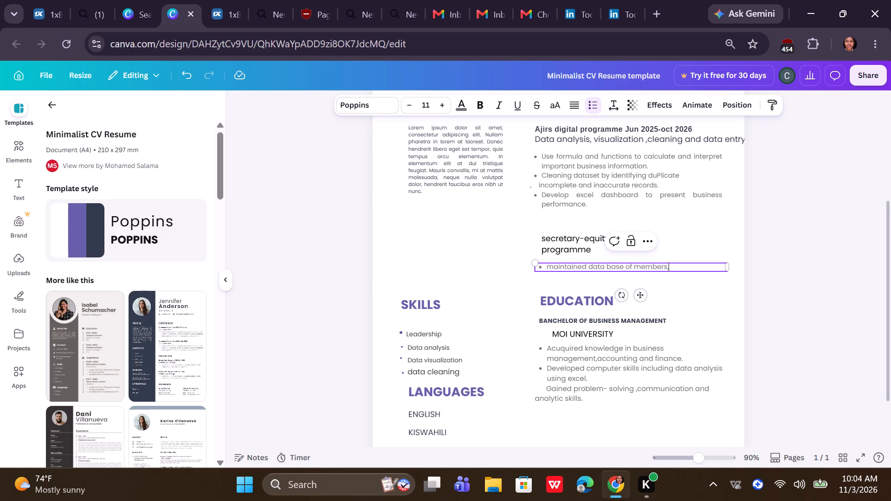
Capitalise the first letter of the bullet so it starts with "Maintained", and return the text cursor to the end of the line.
left_click(555, 269)
key("BackSpace")
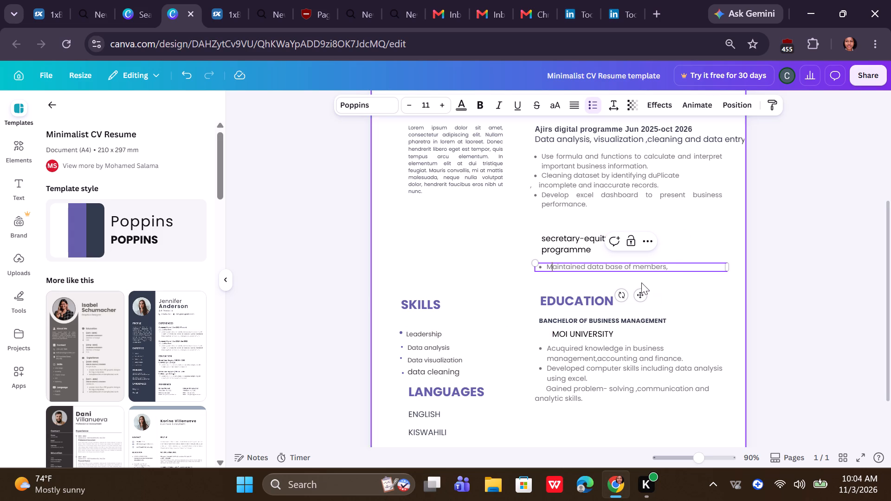
left_click(671, 270)
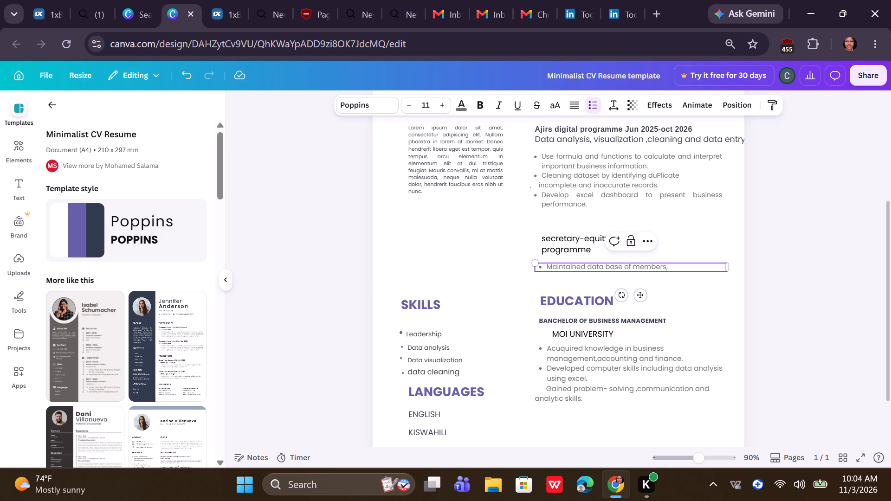
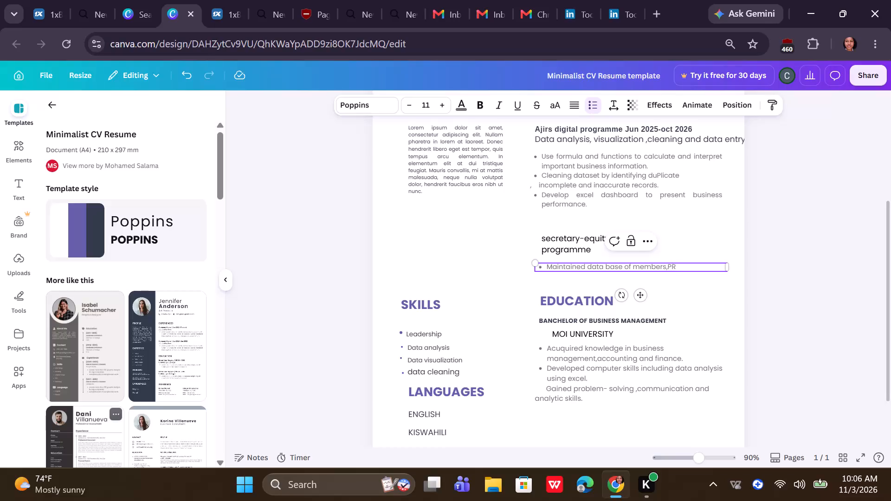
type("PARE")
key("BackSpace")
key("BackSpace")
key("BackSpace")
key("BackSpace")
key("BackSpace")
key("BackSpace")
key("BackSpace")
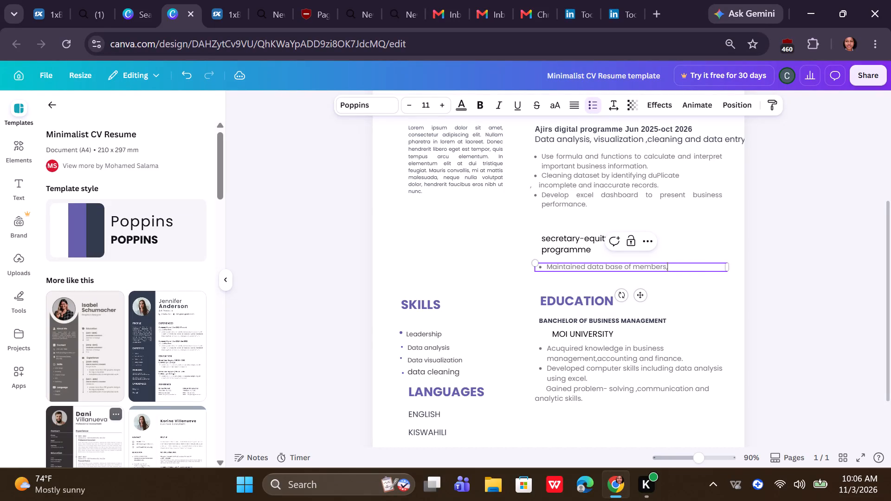
Continue the bullet under the "secretary-equity ledership programme" heading with "prepare and maintain meeting minutes and organization records.".
key("space")
type("prepare")
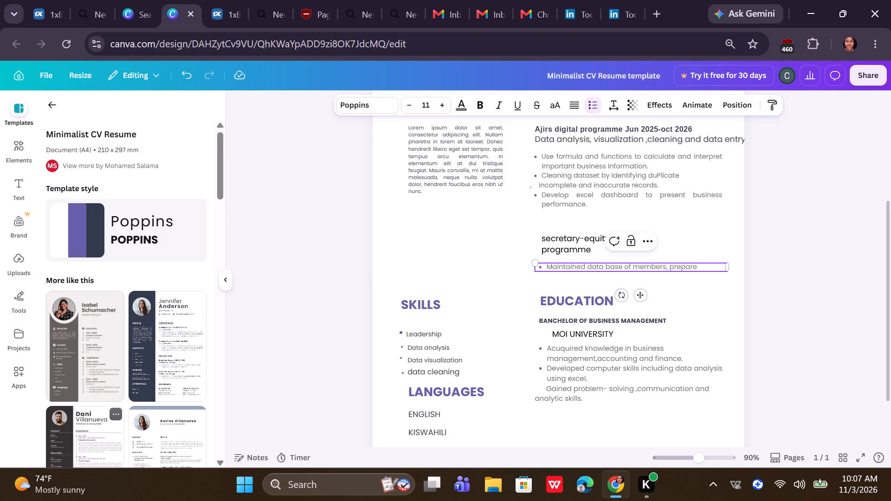
key("space")
type("and maintain")
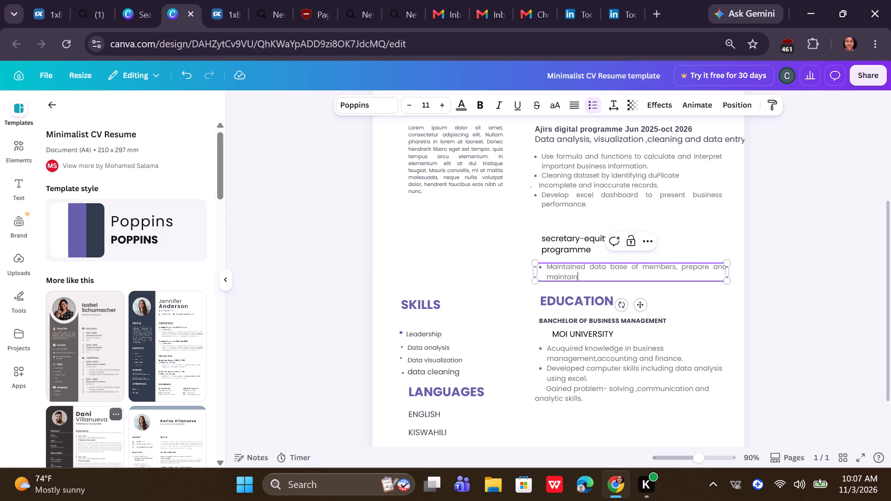
key("space")
type("meeting minutes on")
key("BackSpace")
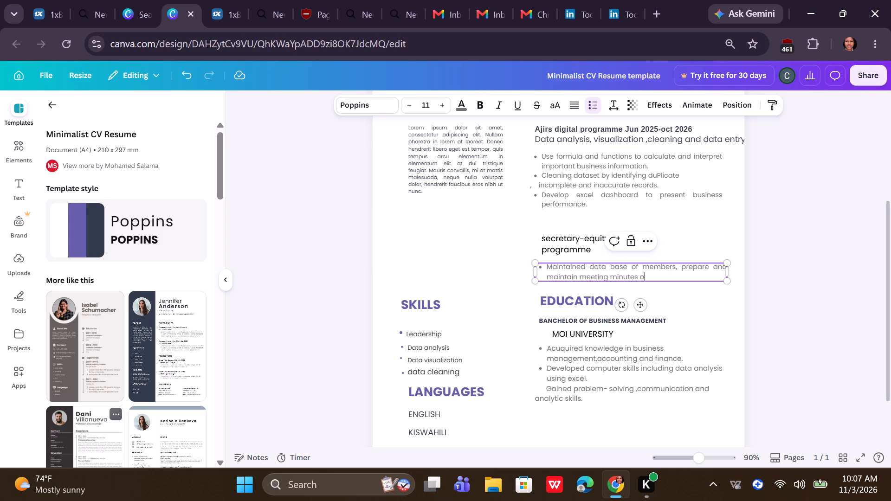
key("BackSpace")
key("space")
type("and organization")
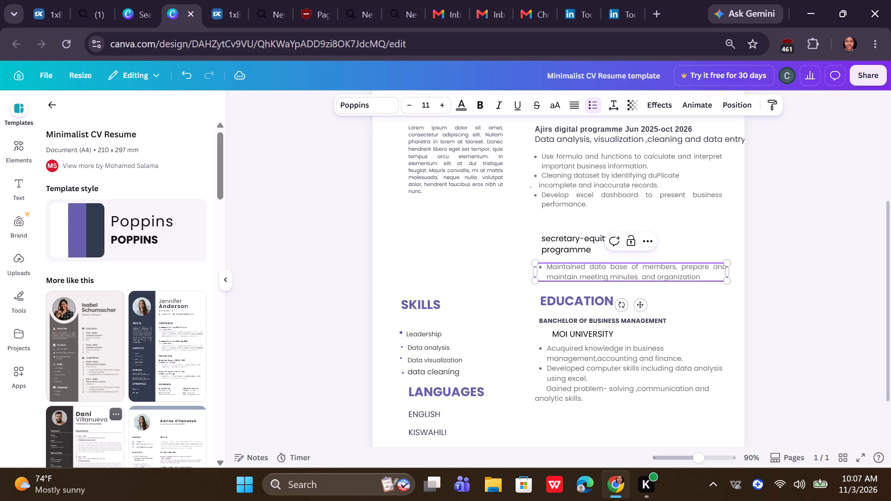
key("space")
type("records")
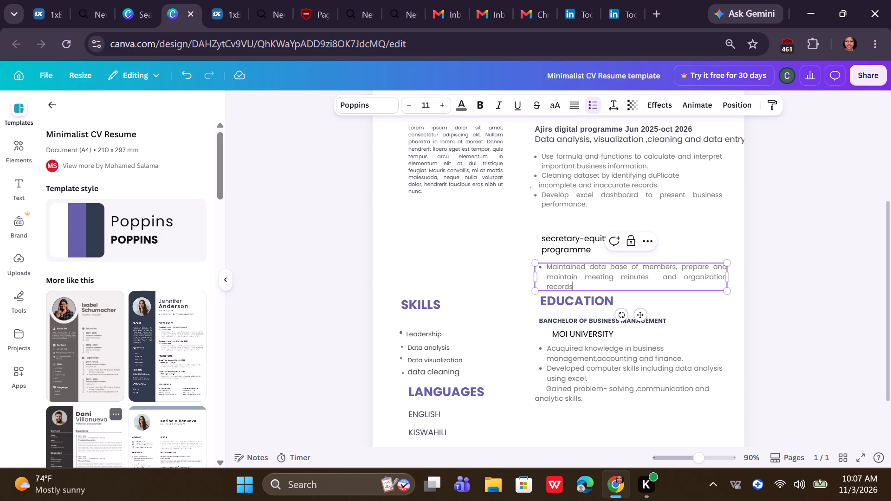
key("period")
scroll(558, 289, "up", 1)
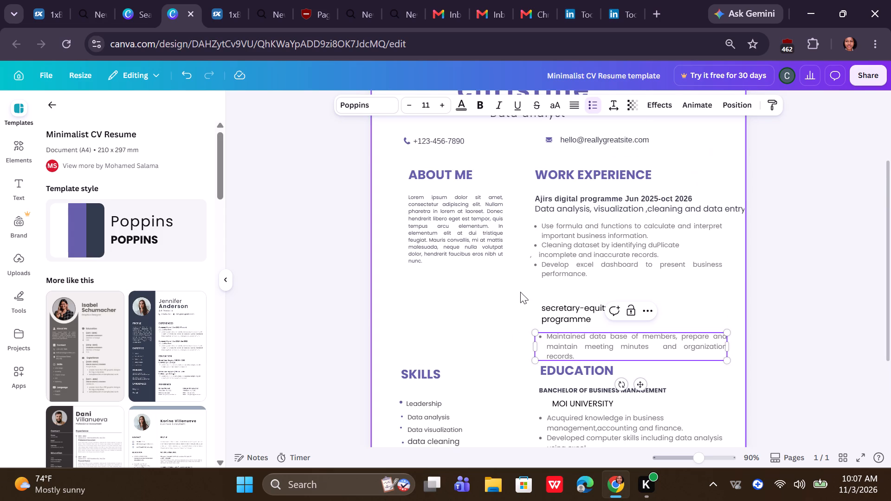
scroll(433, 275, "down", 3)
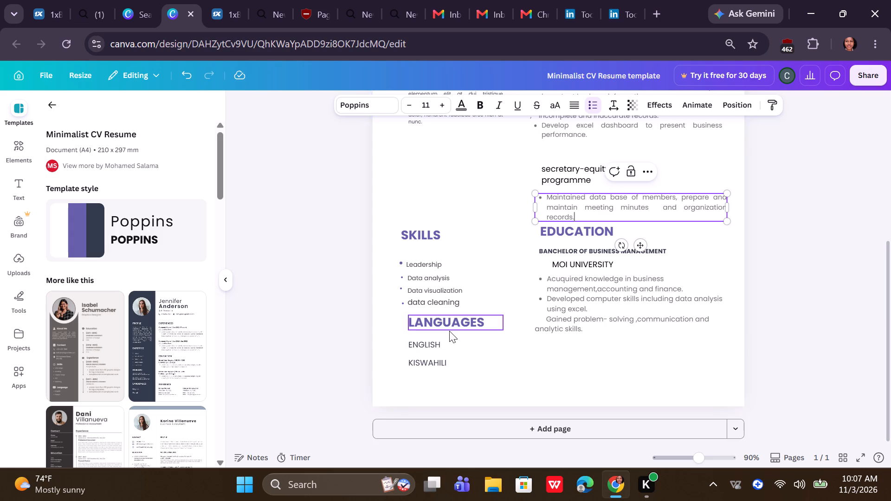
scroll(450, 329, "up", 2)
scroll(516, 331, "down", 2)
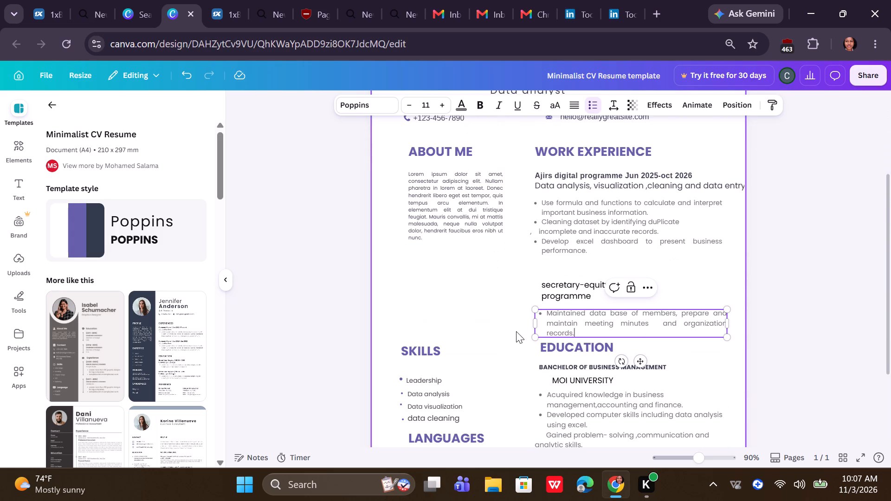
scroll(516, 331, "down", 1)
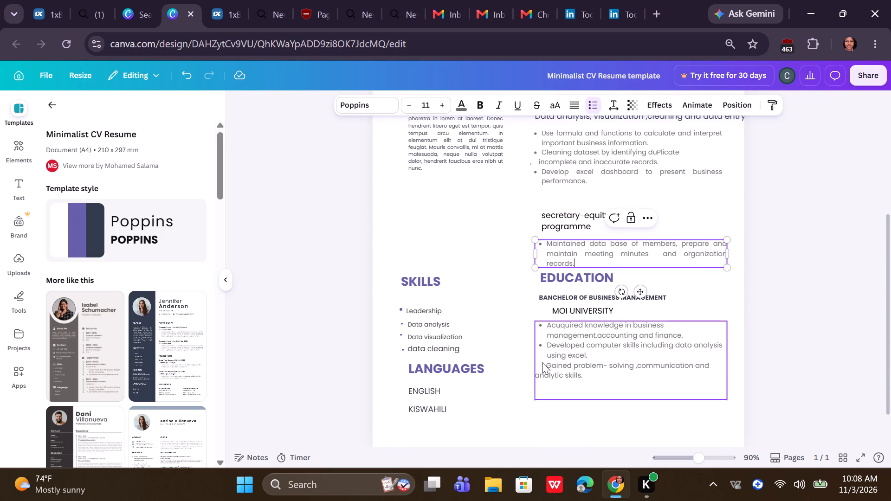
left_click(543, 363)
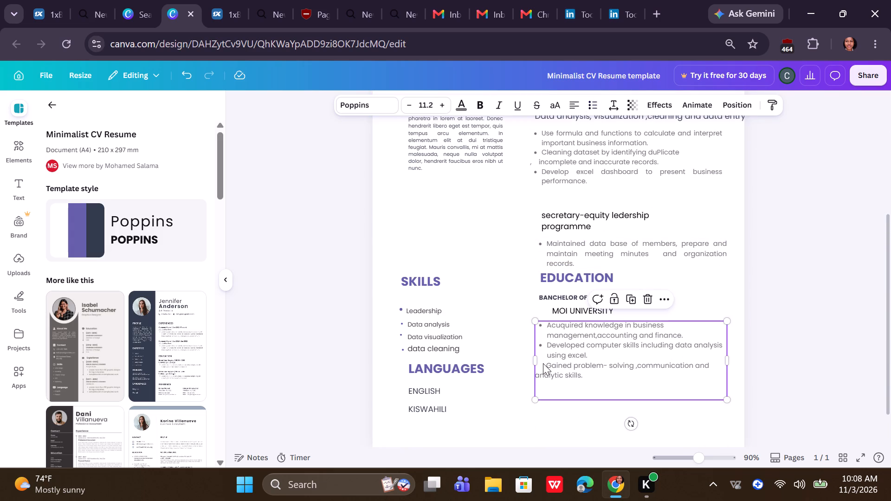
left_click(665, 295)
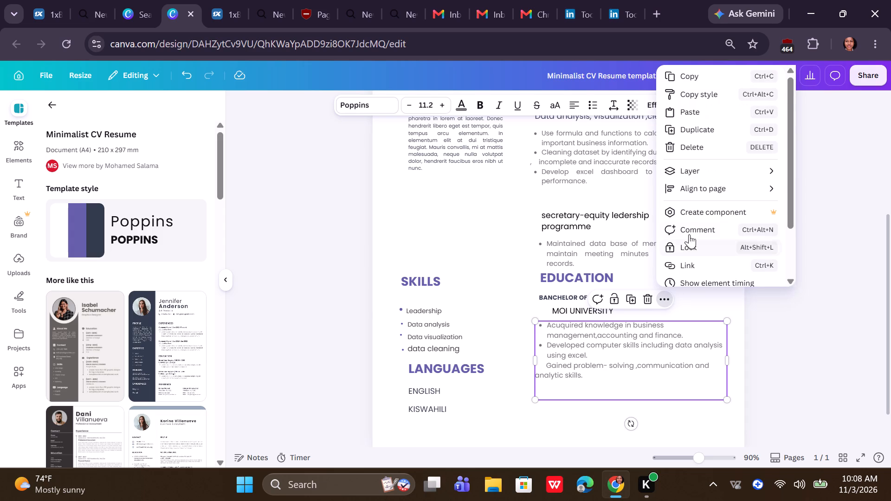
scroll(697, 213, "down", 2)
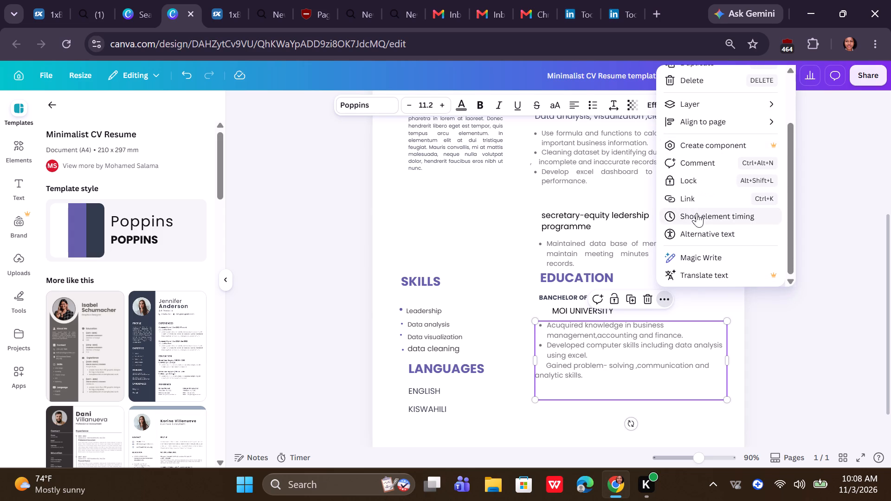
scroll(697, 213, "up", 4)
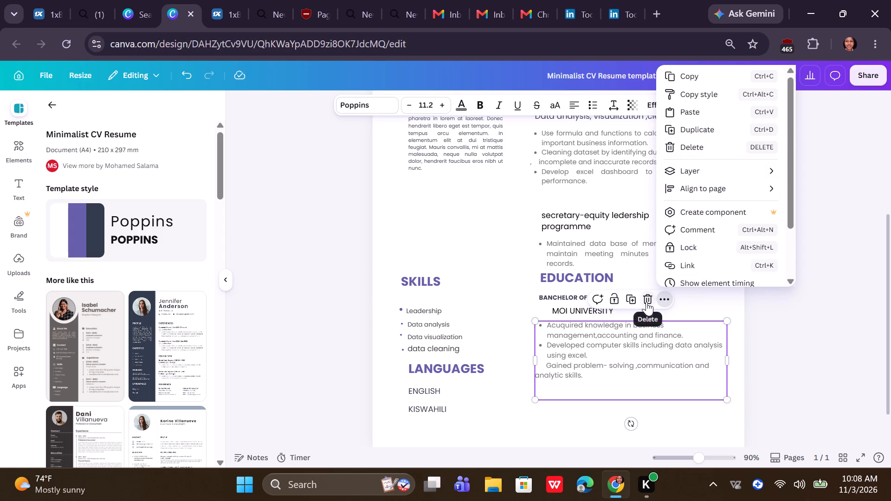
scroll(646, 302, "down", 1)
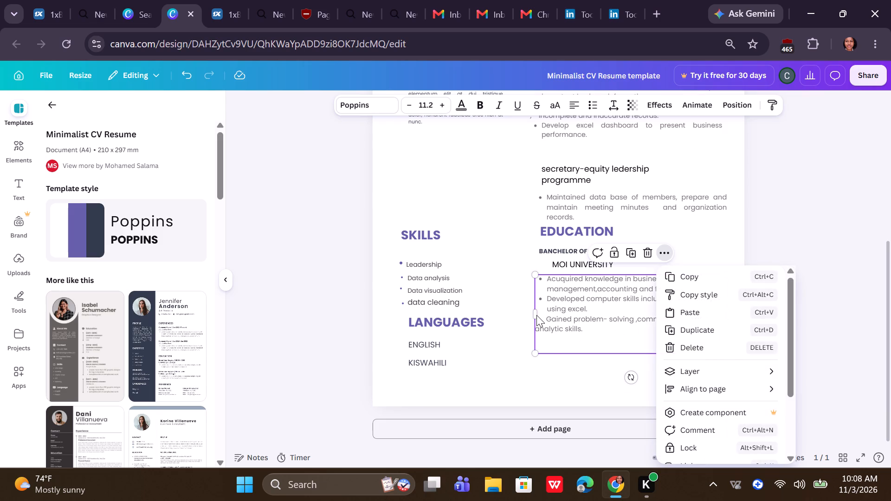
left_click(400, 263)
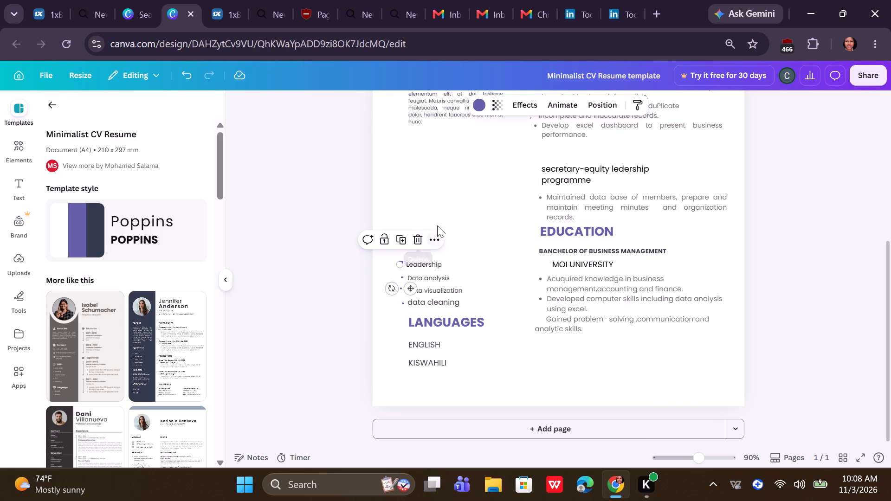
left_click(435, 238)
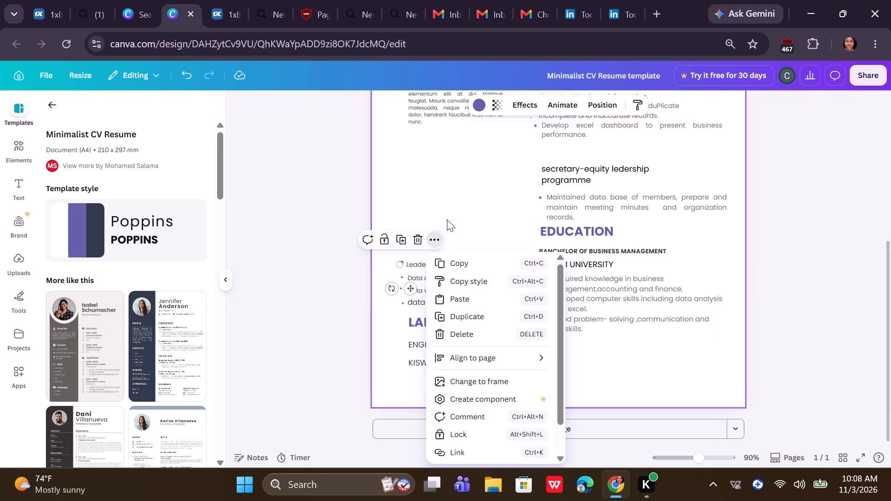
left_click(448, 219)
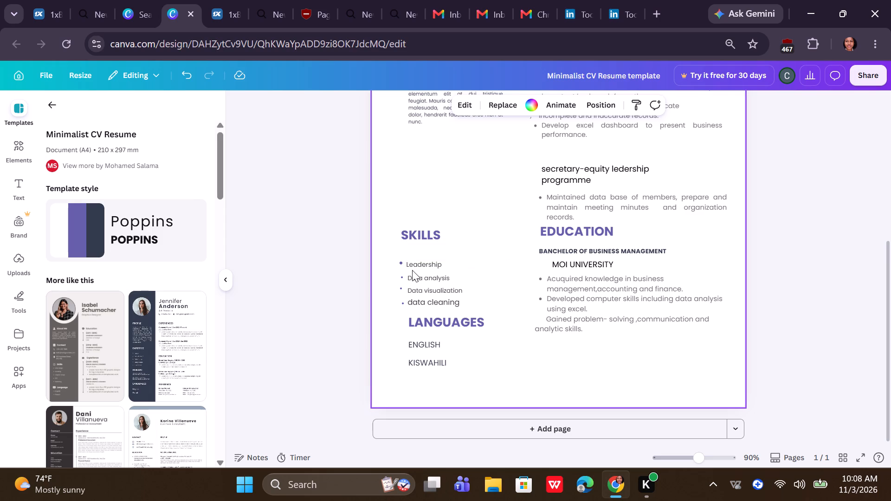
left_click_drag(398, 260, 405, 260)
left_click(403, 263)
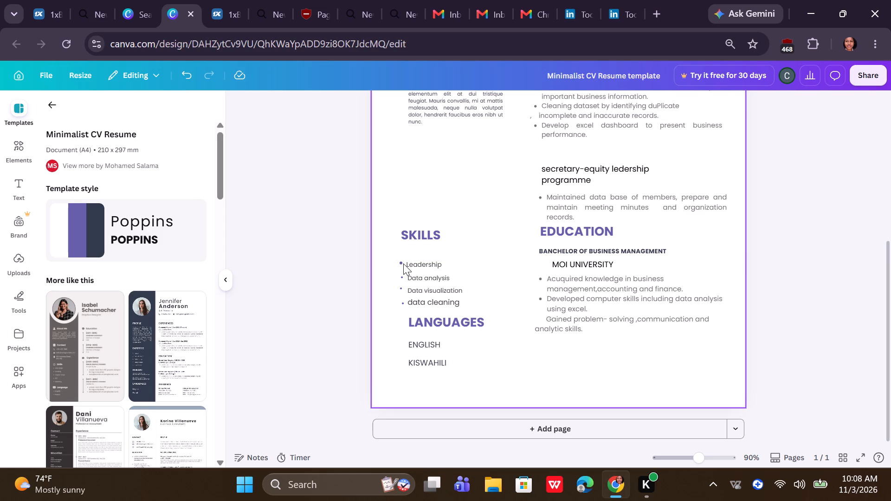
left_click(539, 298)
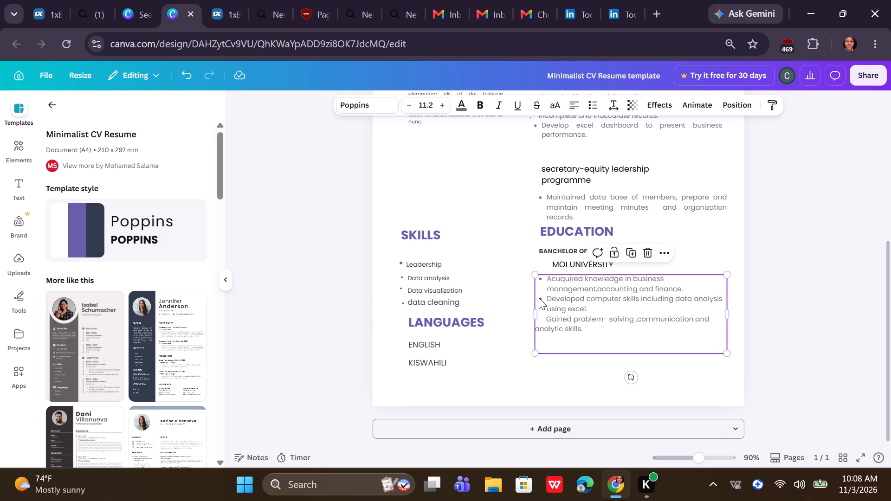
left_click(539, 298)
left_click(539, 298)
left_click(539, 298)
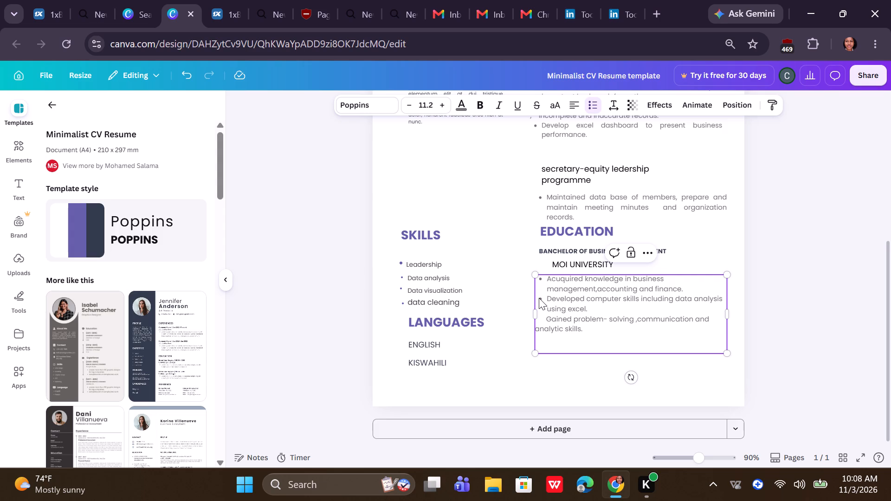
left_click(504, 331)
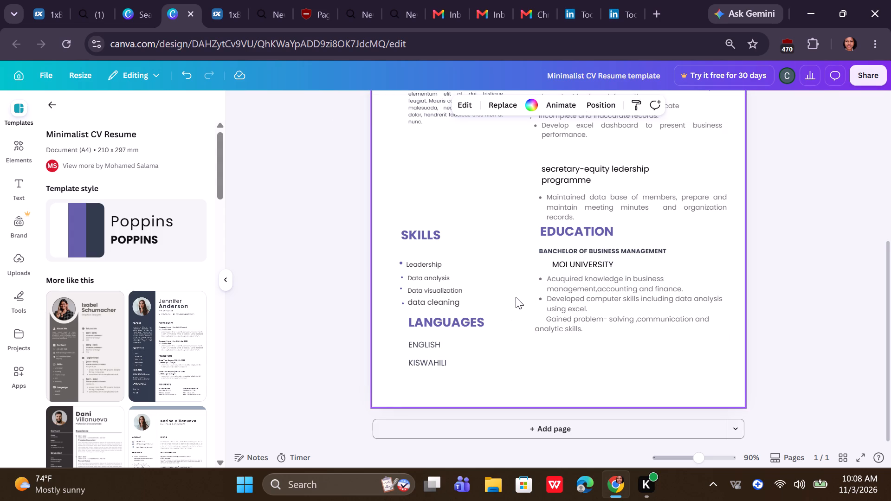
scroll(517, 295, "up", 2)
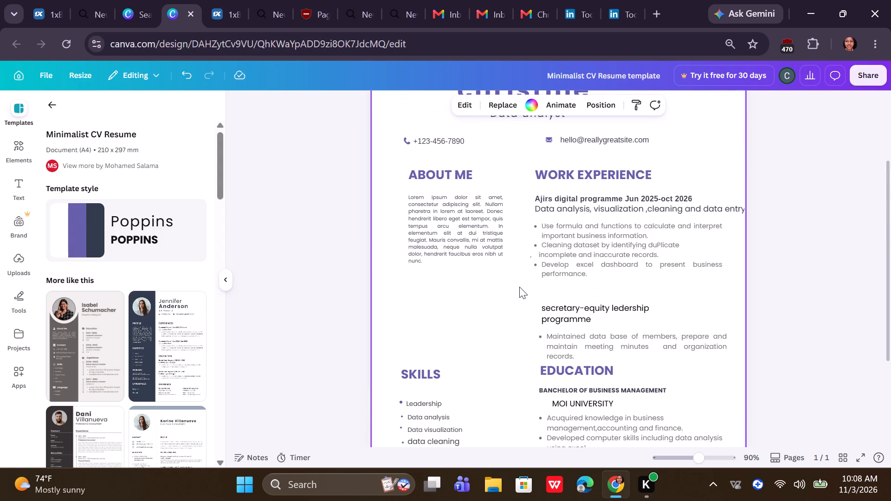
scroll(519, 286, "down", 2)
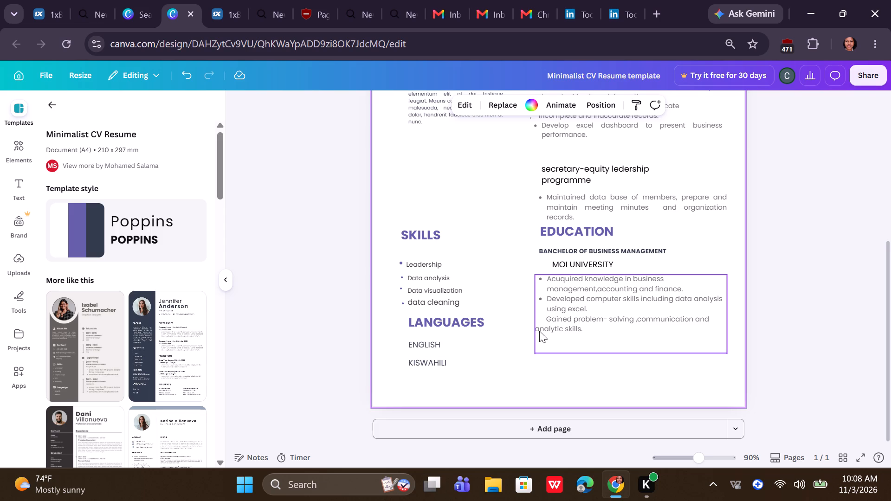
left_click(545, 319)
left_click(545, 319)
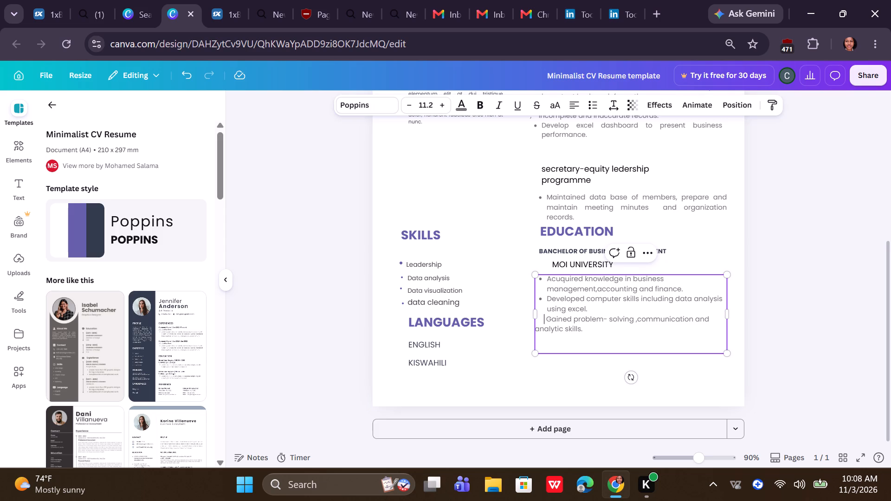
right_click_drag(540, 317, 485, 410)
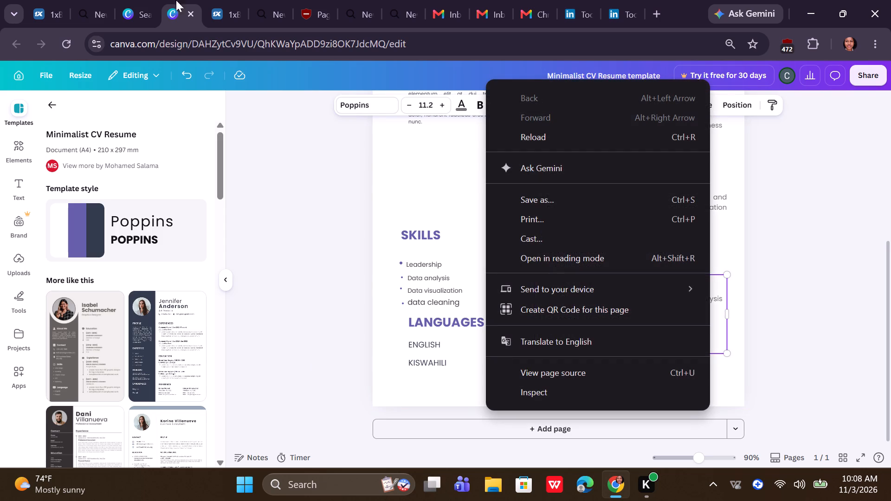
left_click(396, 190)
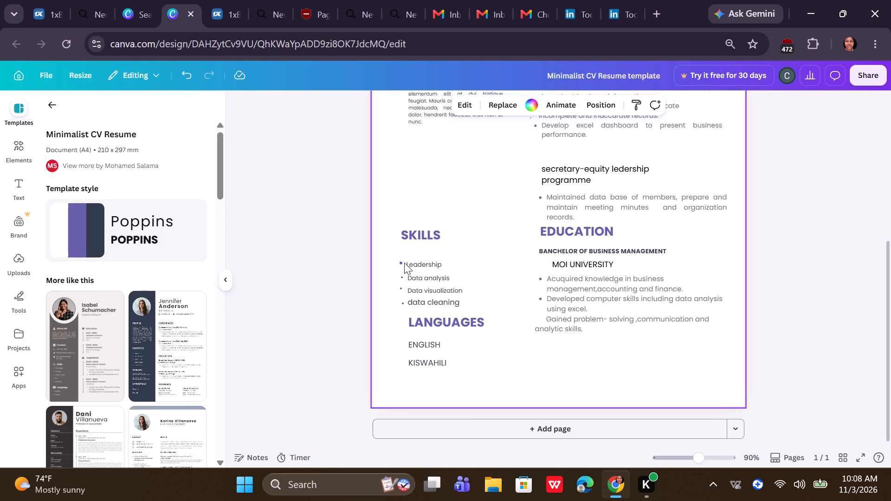
Nudge the purple bullet dot beside "Leadership" in the skills list slightly closer to its text and deselect it.
left_click_drag(402, 261, 406, 262)
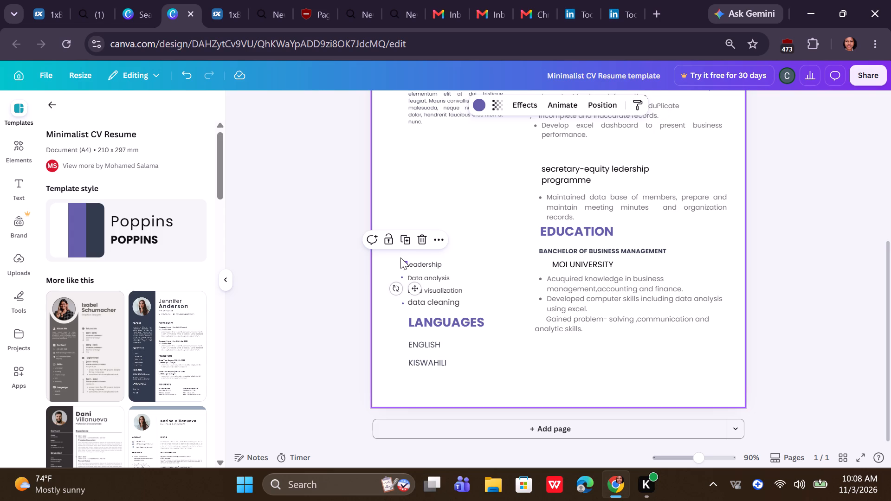
left_click(396, 288)
left_click(397, 288)
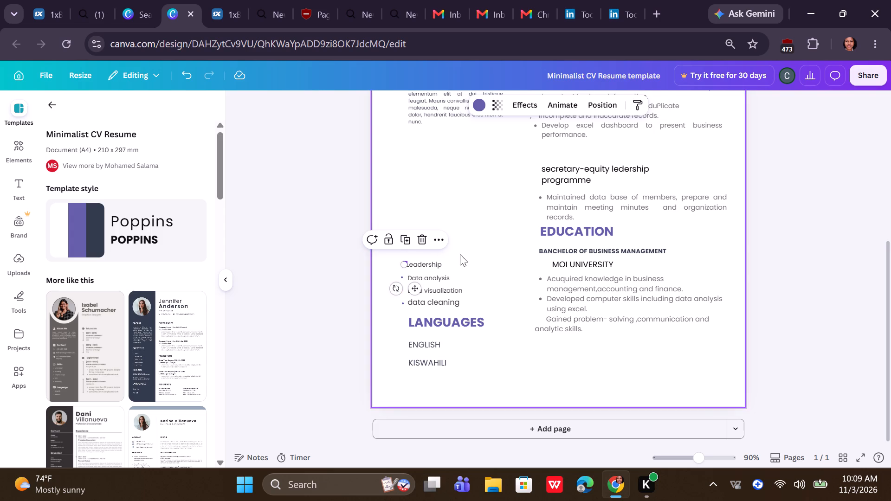
left_click(463, 253)
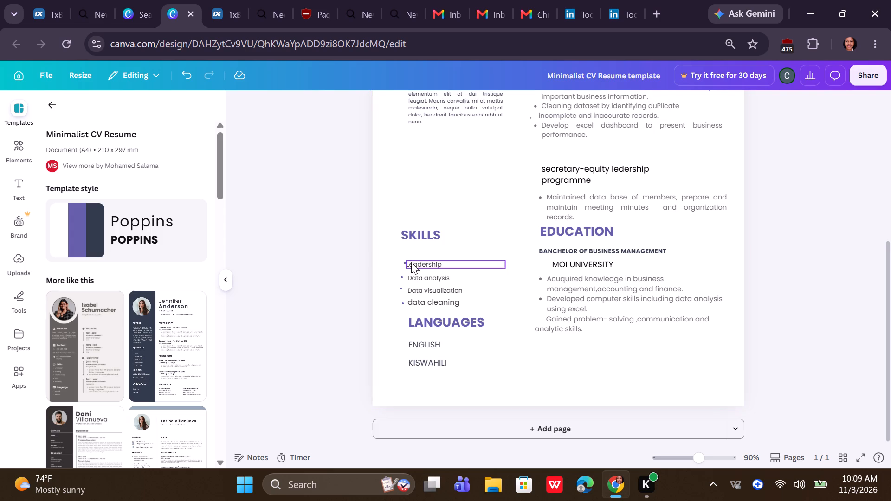
Move the "Leadership" text in the skills list clear of the purple bullet dot it overlaps.
left_click(406, 263)
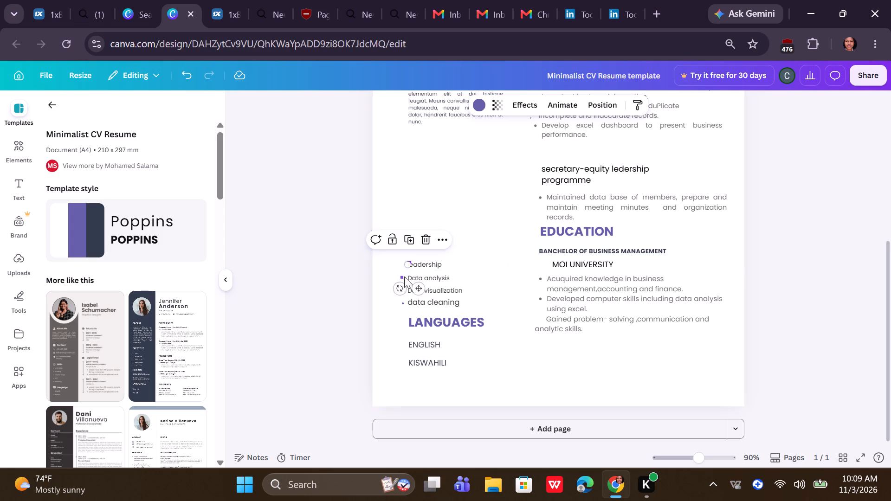
left_click(406, 268)
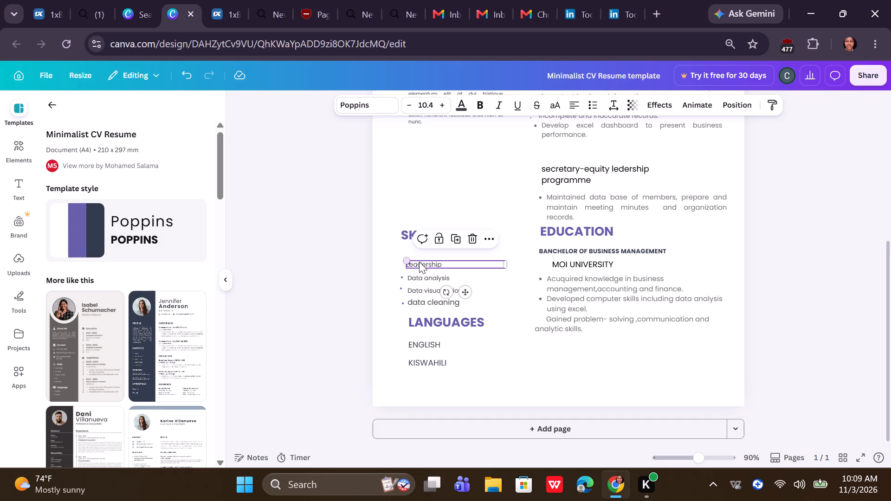
scroll(406, 263, "down", 1, "ctrl")
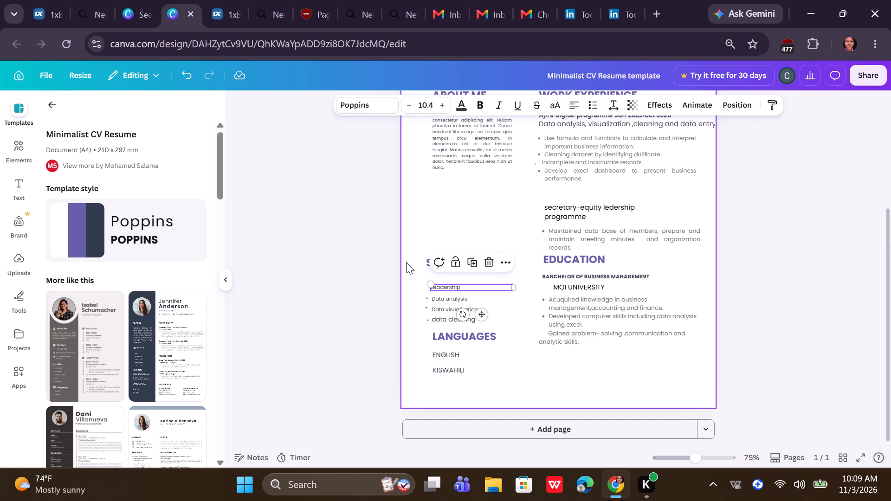
scroll(407, 262, "up", 1, "ctrl")
left_click(437, 224, "ctrl")
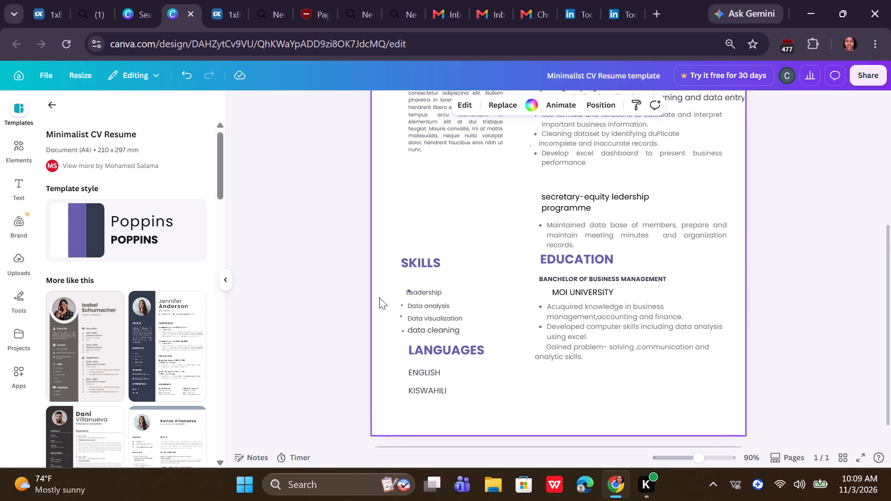
left_click_drag(408, 291, 409, 291)
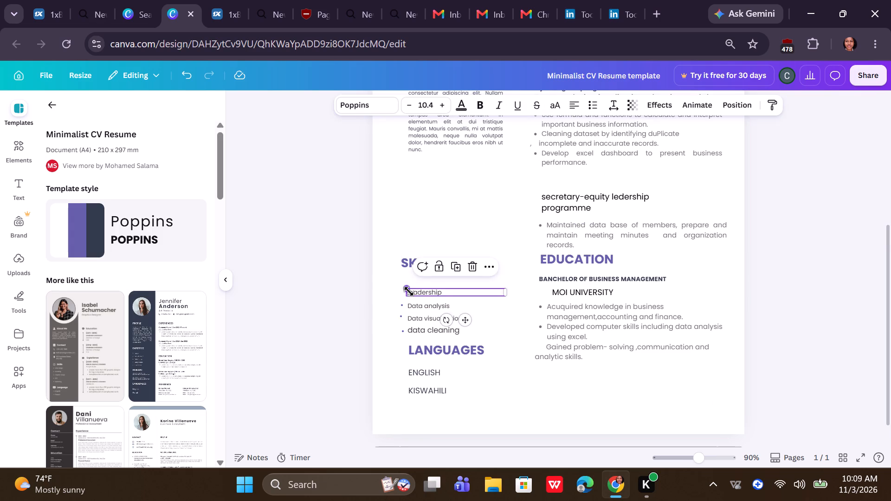
left_click_drag(409, 291, 415, 286)
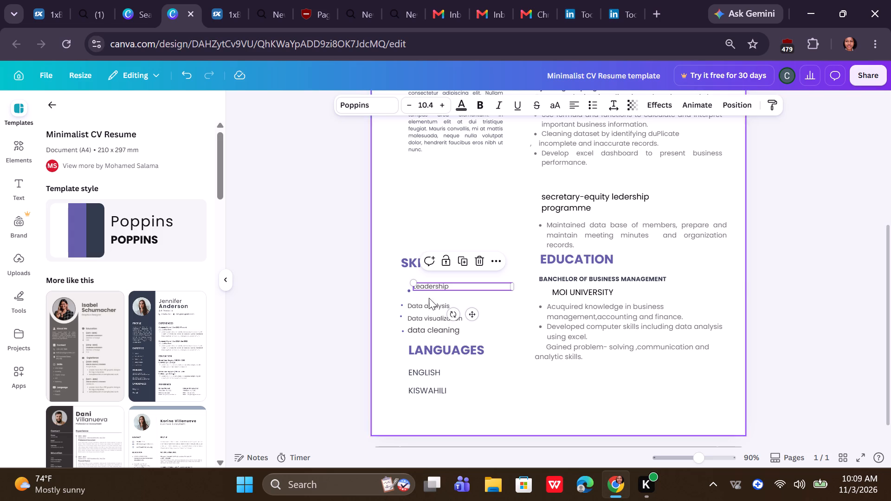
left_click_drag(445, 285, 457, 285)
Reposition the purple "Leadership" bullet dot beneath the SKILLS heading, roughly in line with the other skill dots.
left_click_drag(409, 291, 410, 291)
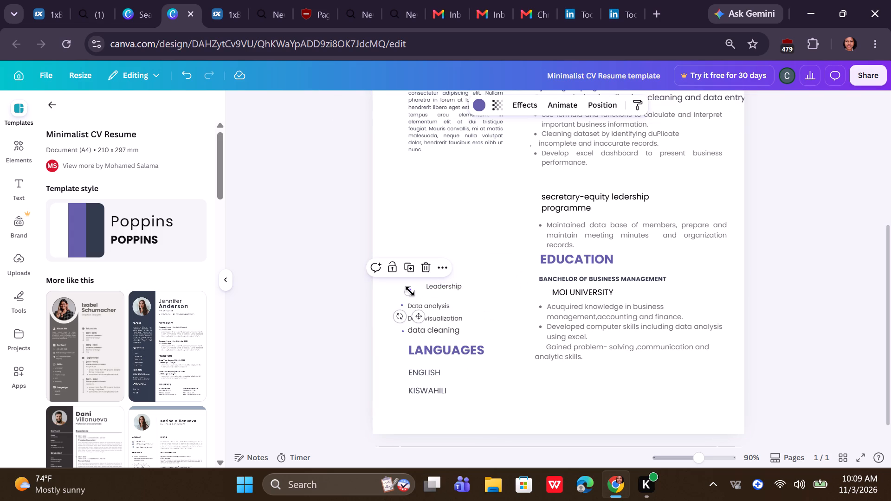
left_click_drag(410, 291, 405, 286)
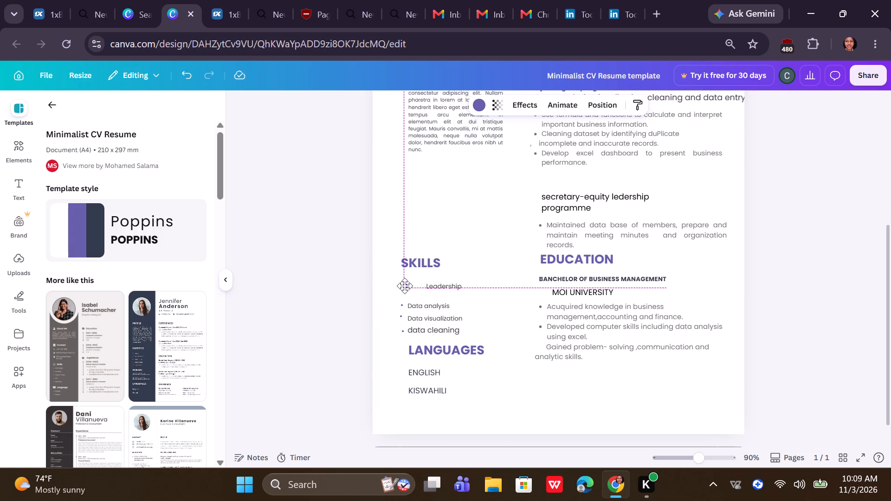
left_click_drag(405, 286, 399, 297)
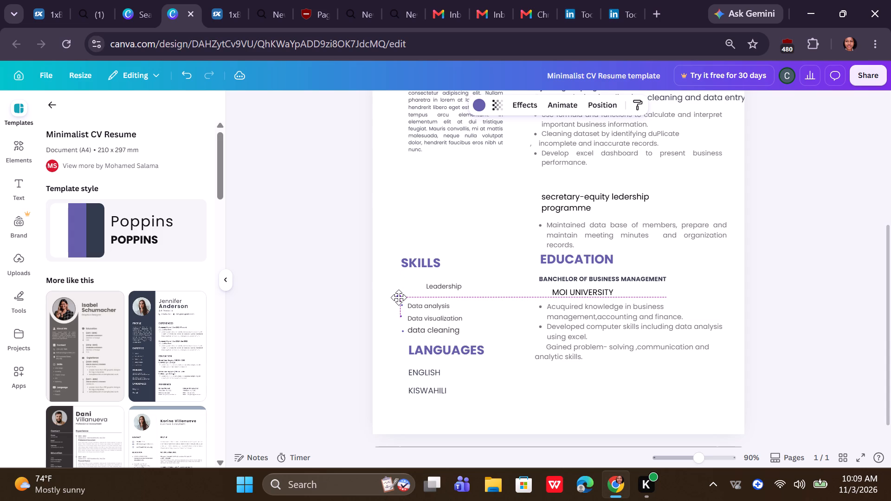
left_click_drag(399, 297, 402, 295)
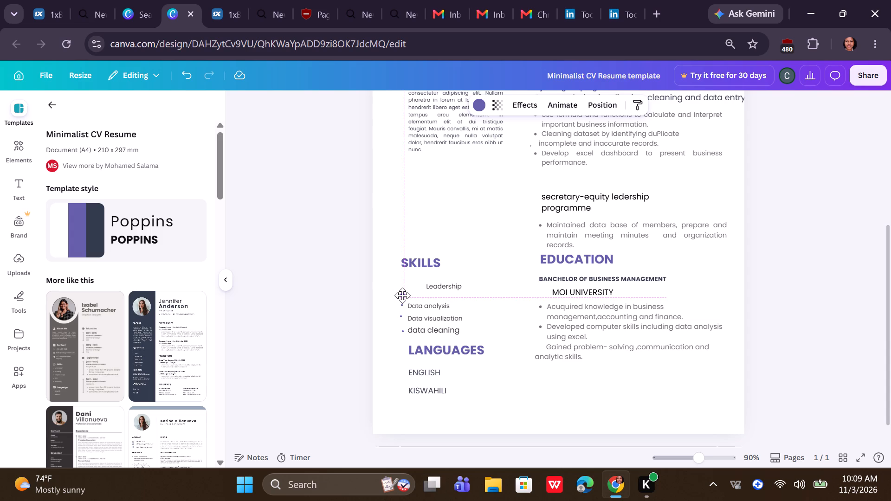
left_click_drag(402, 295, 402, 290)
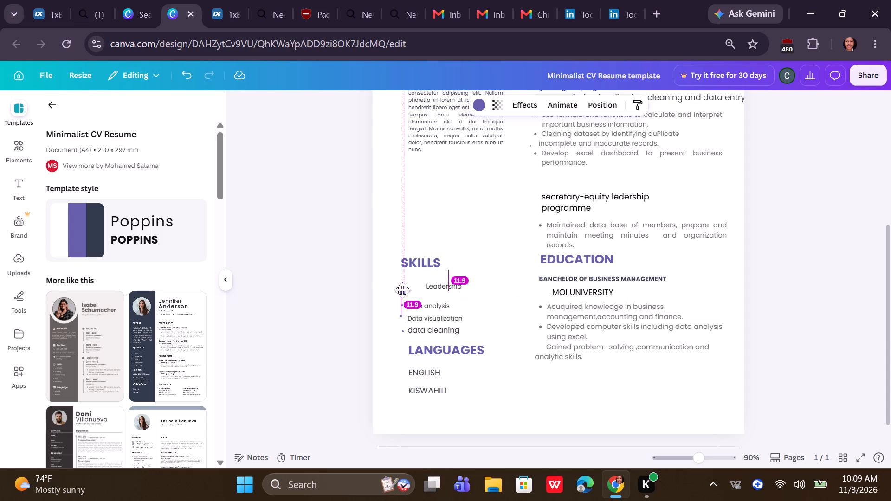
left_click_drag(402, 290, 403, 292)
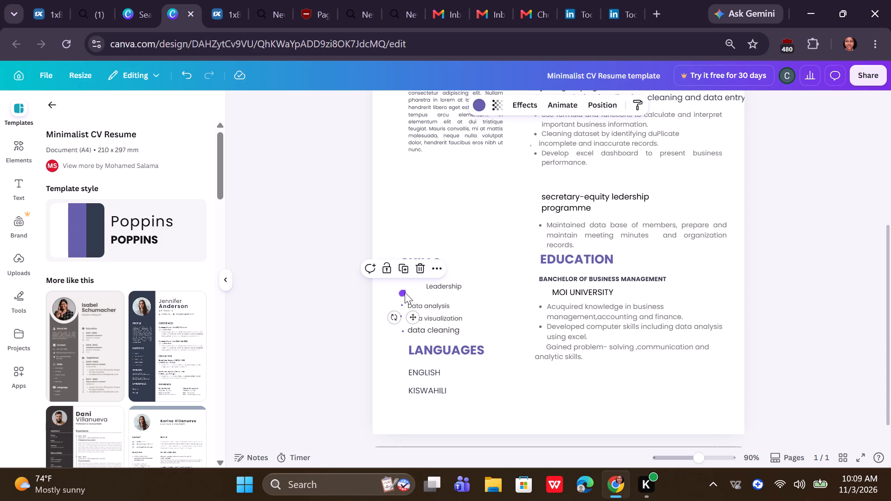
Move the "Leadership" text back beside its bullet dot, roughly in line with the other skill names.
left_click_drag(452, 289, 447, 292)
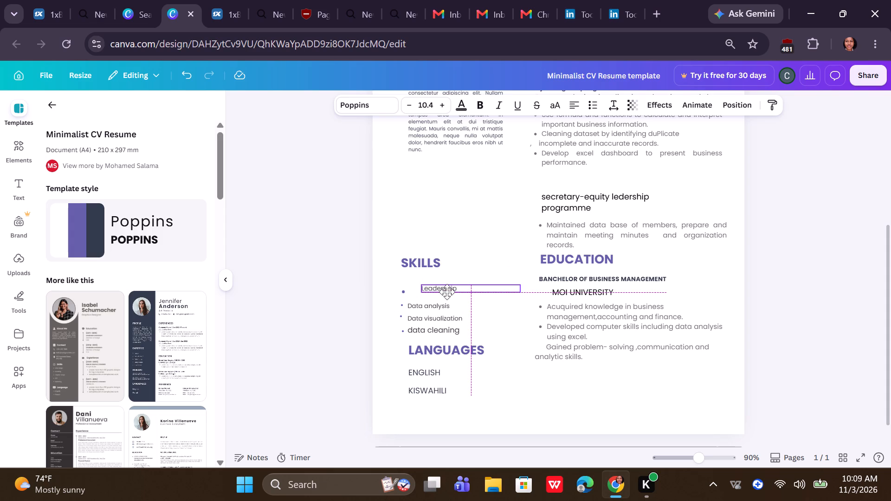
left_click_drag(447, 292, 436, 293)
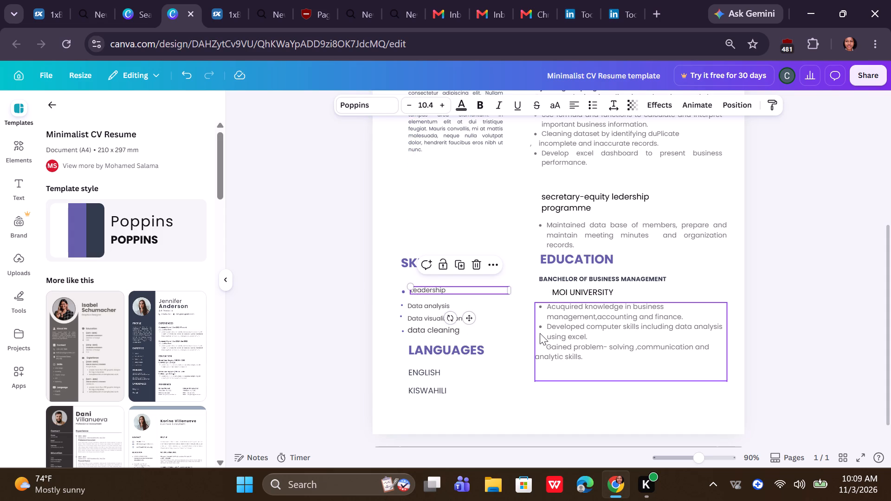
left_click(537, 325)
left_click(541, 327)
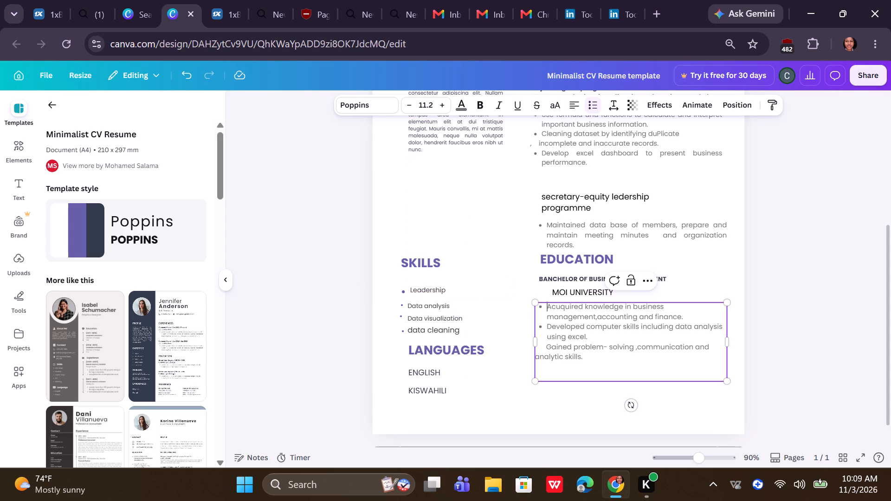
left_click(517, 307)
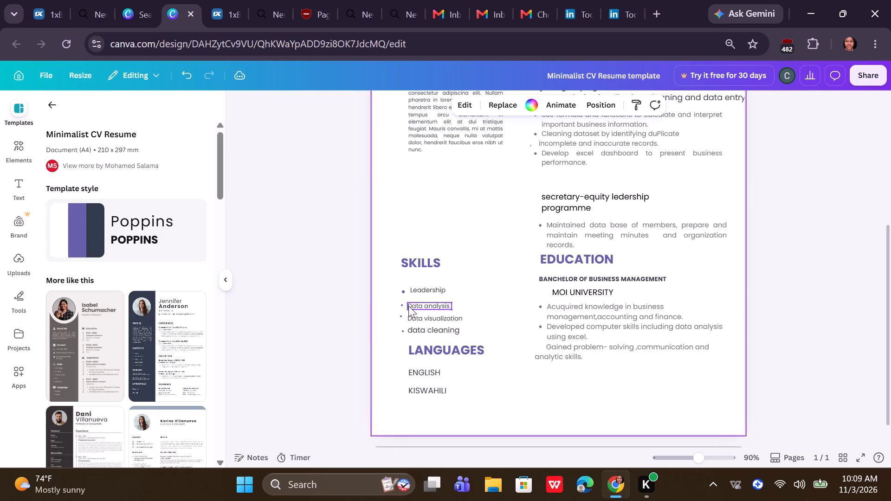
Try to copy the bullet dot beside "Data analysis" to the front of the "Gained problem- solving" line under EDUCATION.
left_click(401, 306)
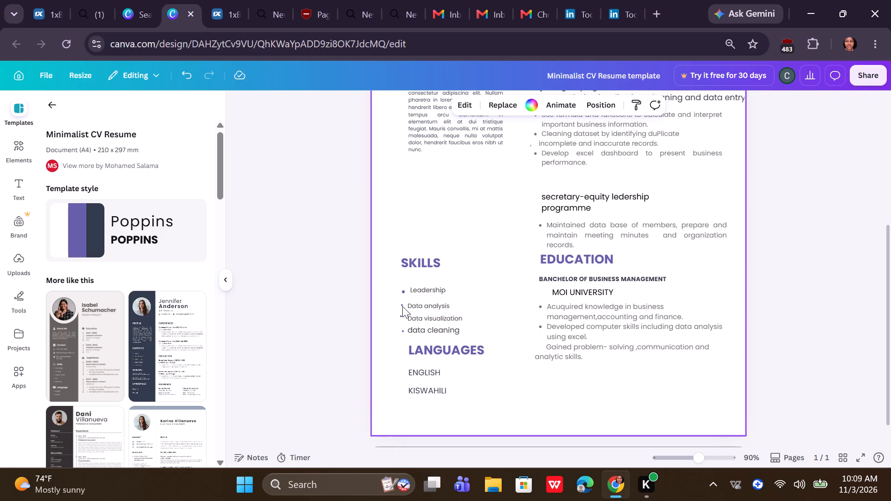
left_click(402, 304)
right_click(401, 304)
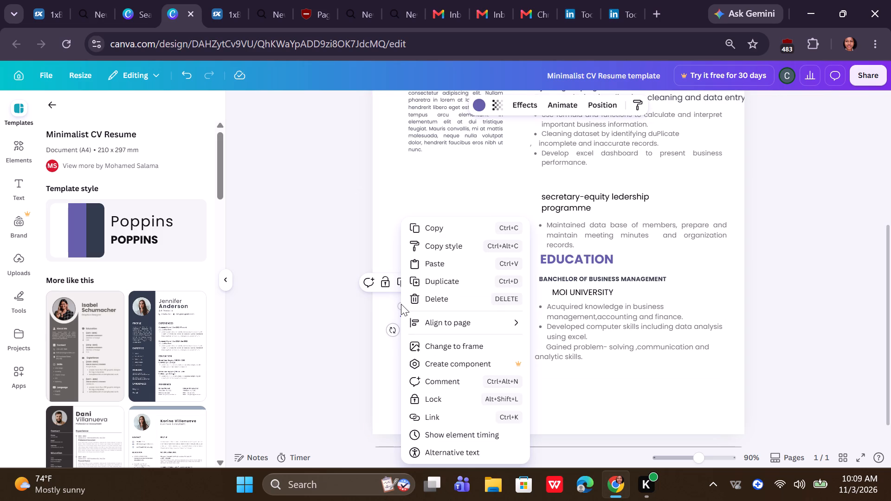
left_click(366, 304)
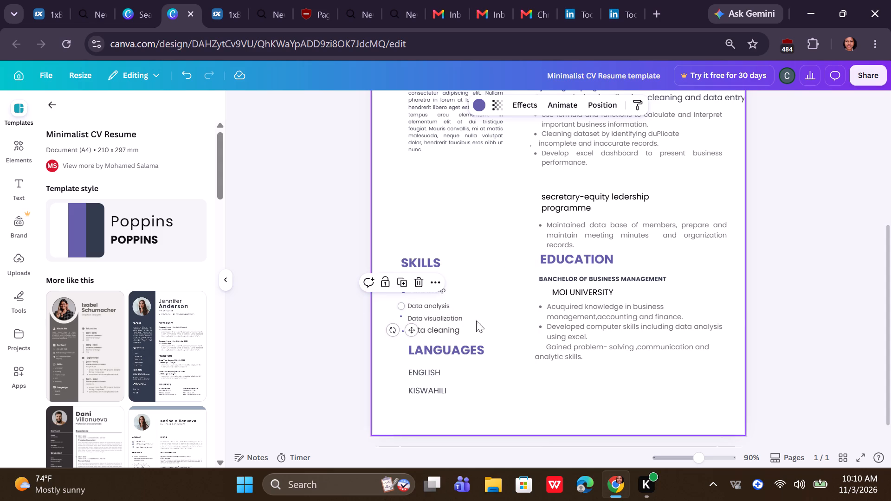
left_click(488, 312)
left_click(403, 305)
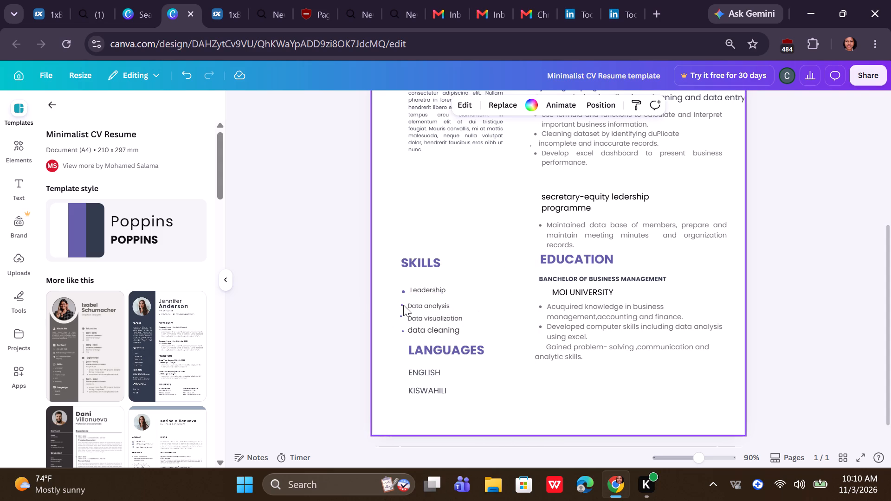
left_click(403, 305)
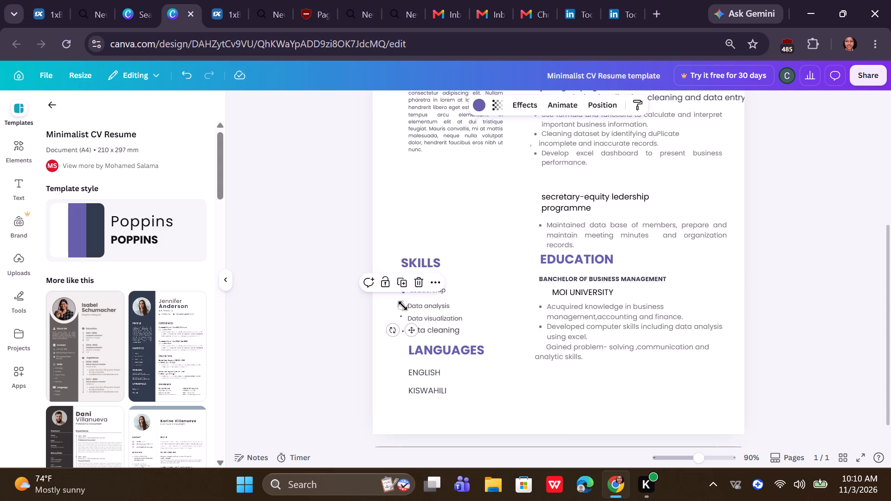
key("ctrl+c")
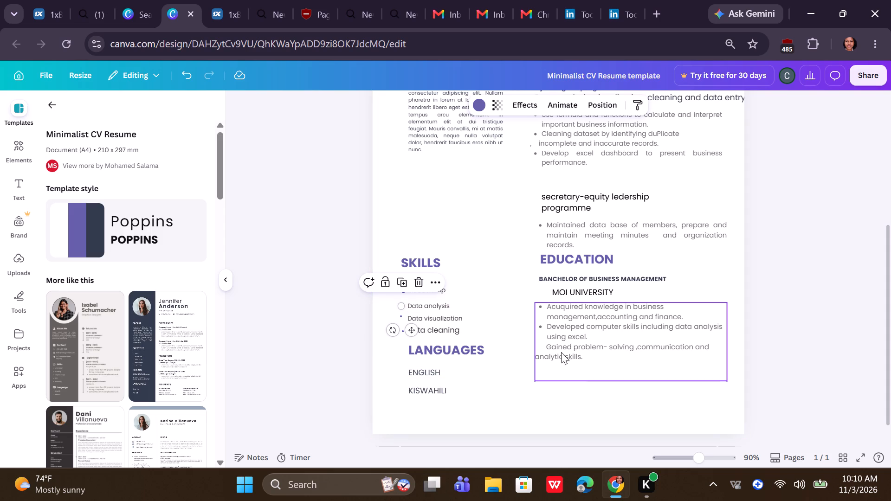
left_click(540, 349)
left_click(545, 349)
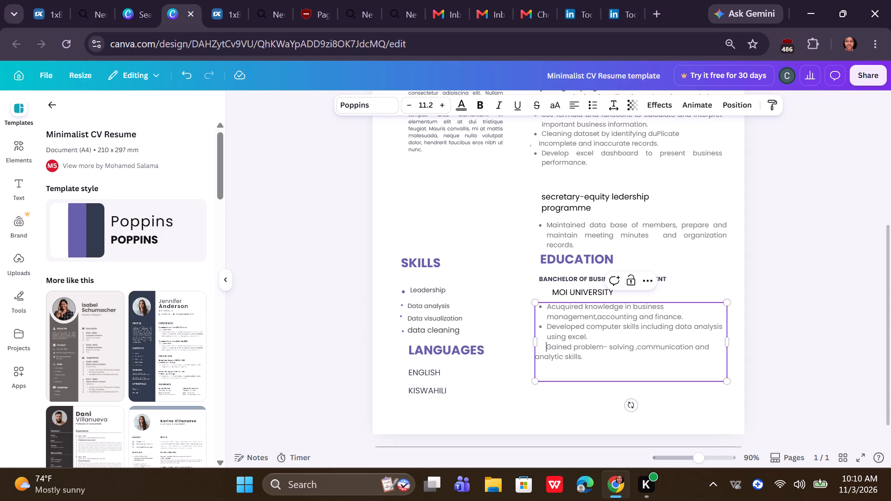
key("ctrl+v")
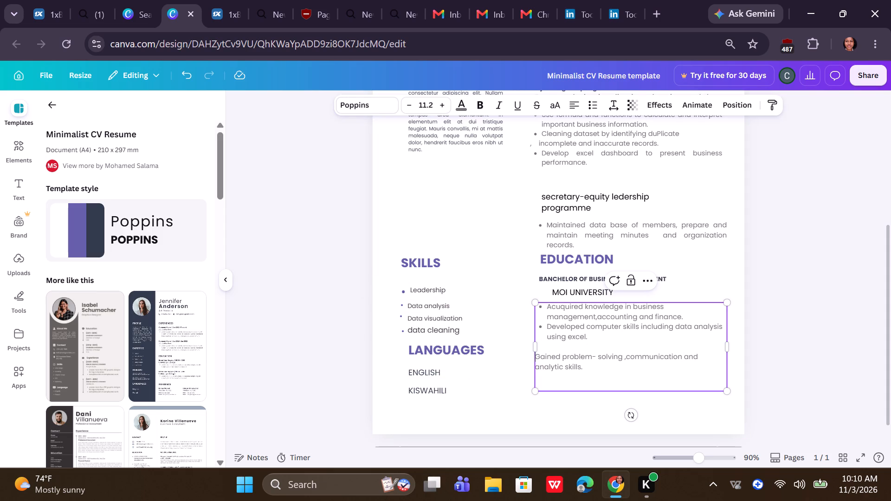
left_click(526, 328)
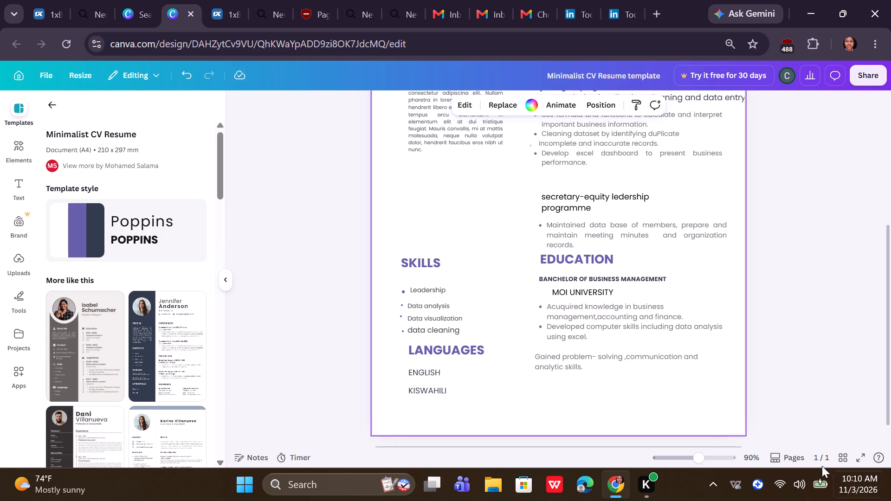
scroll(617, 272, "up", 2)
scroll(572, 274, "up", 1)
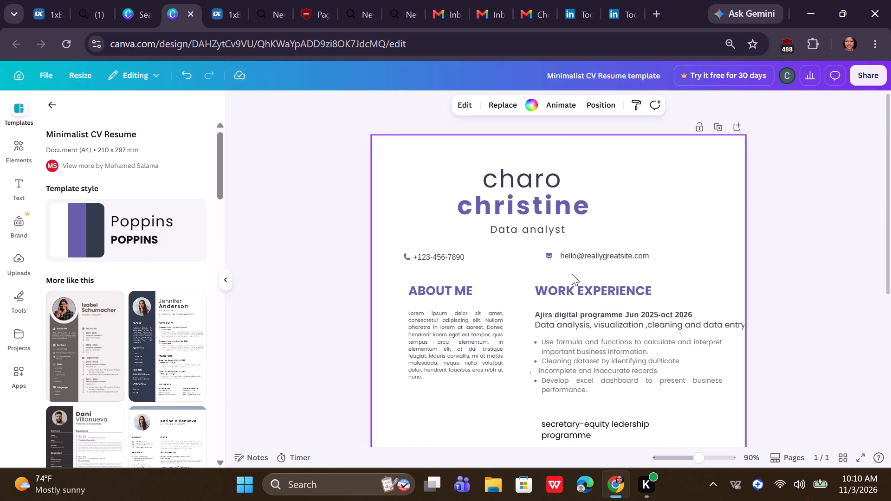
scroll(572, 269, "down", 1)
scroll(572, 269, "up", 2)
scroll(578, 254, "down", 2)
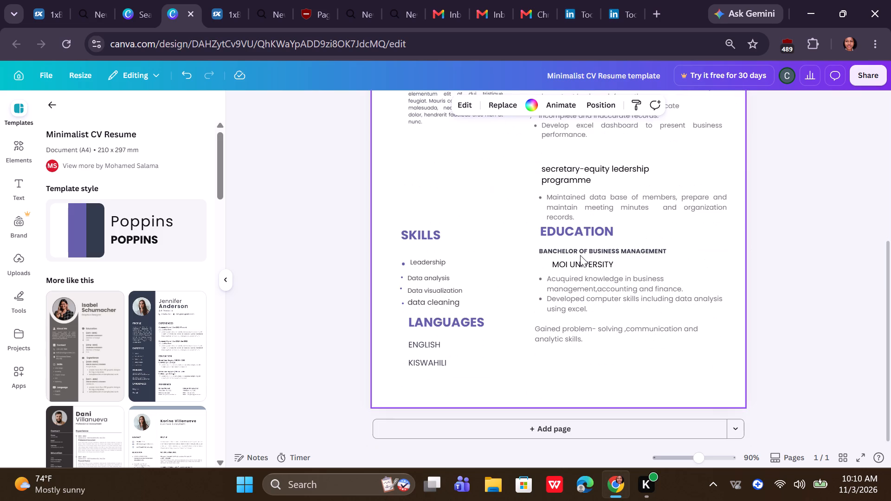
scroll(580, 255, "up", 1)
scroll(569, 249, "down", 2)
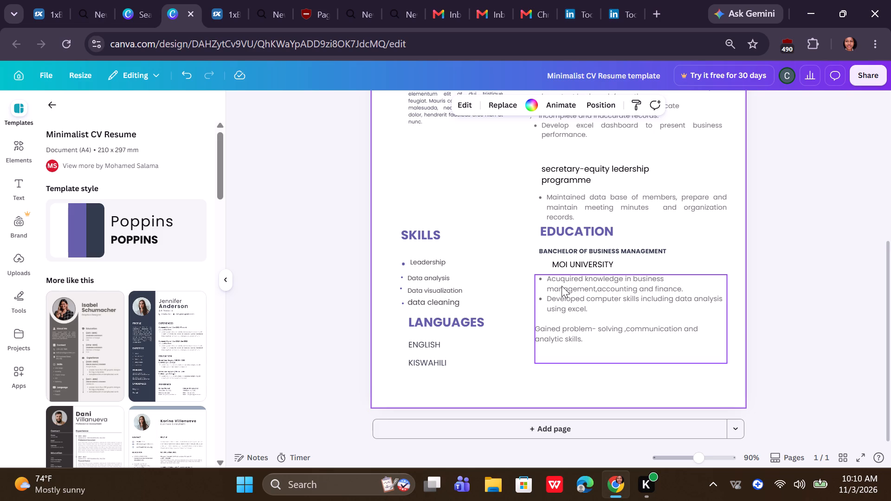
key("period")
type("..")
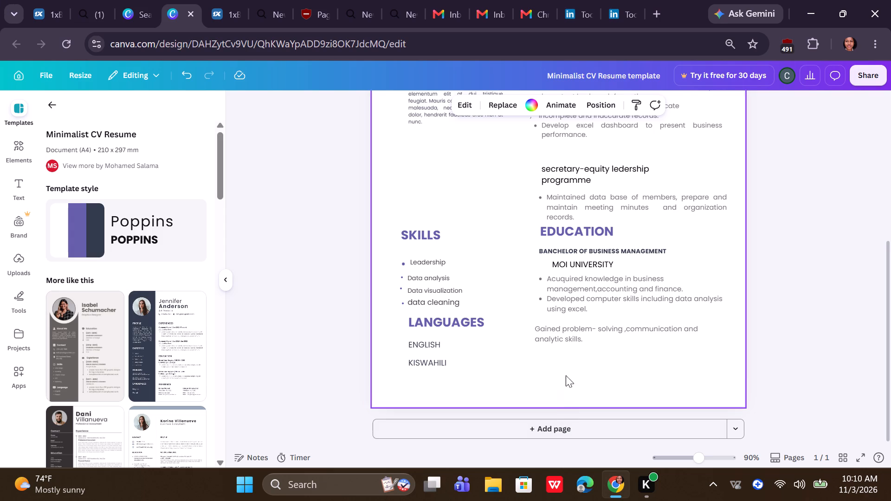
Join the "Gained problem- solving" line under EDUCATION onto the end of the bullet above, removing the full stop after "excel".
left_click(531, 329)
left_click(536, 322)
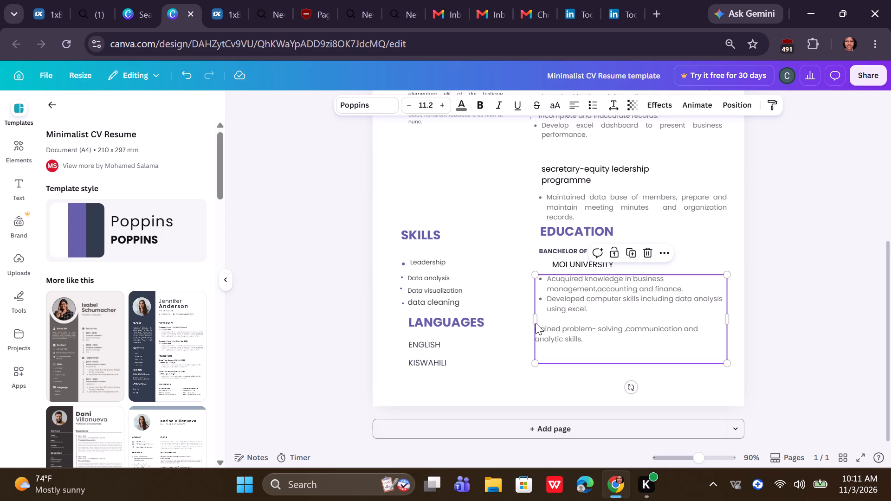
left_click(536, 327)
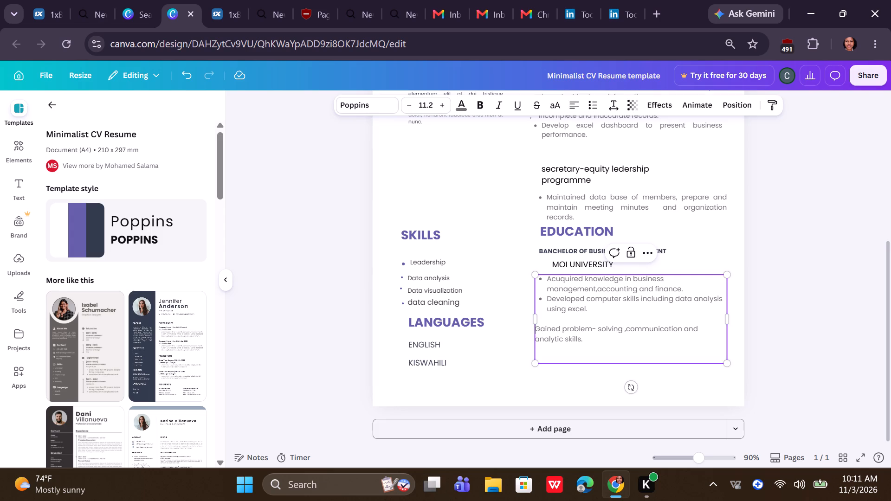
key("BackSpace")
key("BackSpace")
key("BackSpace")
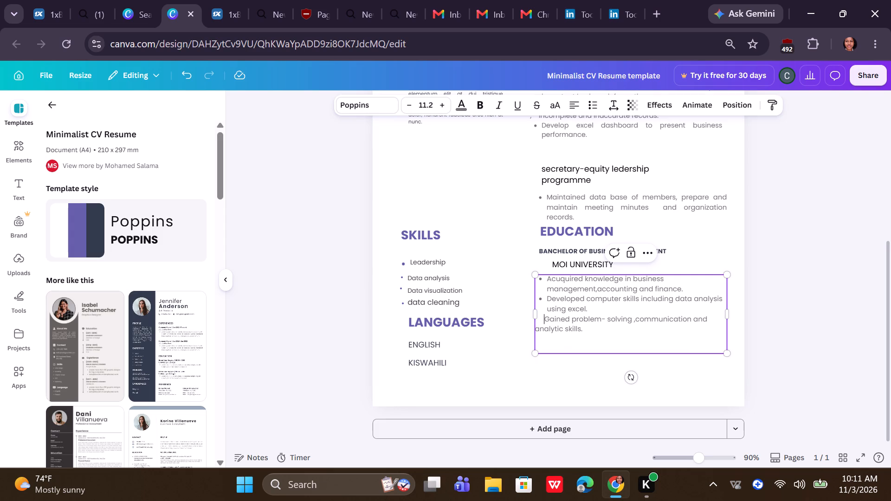
key("BackSpace")
key("BackSpace")
key("BackSpace")
key("BackSpace")
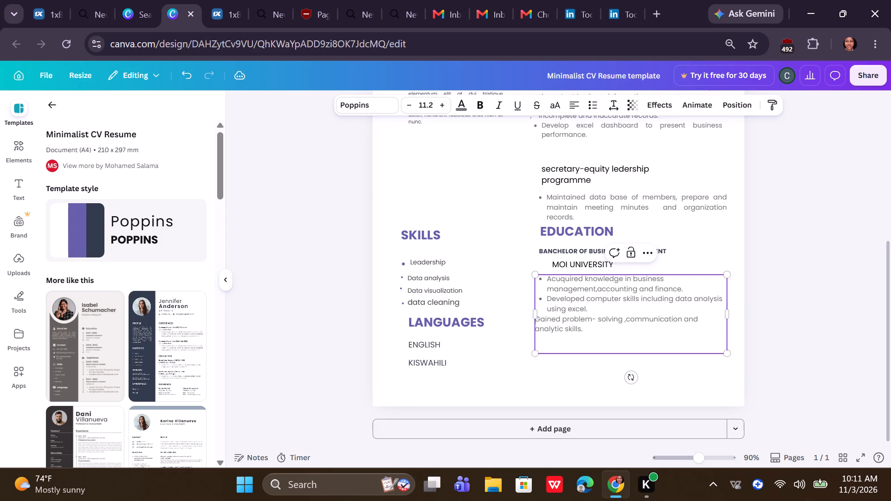
key("BackSpace")
key("BackSpace")
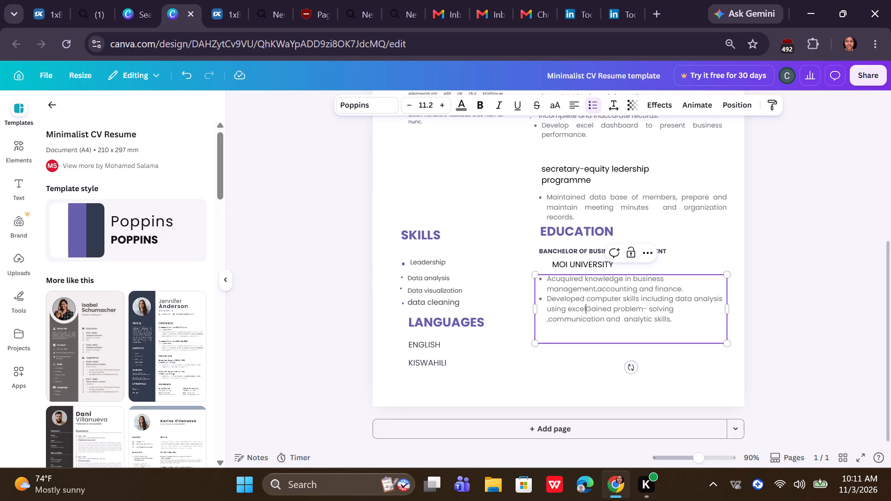
Insert "and" between "excel" and "Gained" in the merged education bullet, with spaces around it.
key("space")
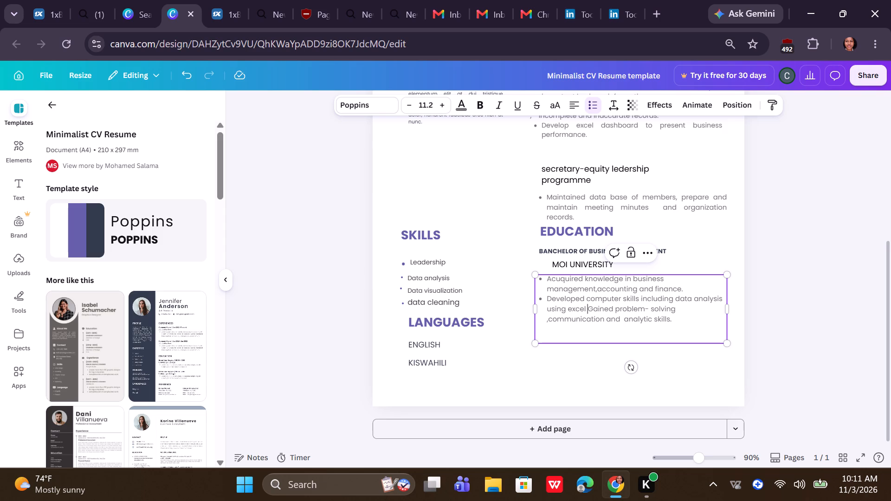
type("a")
type("nd al")
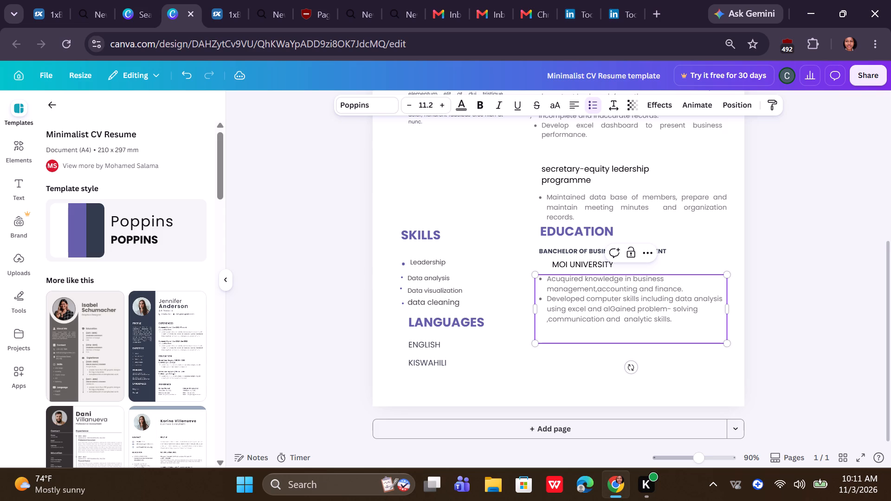
key("BackSpace")
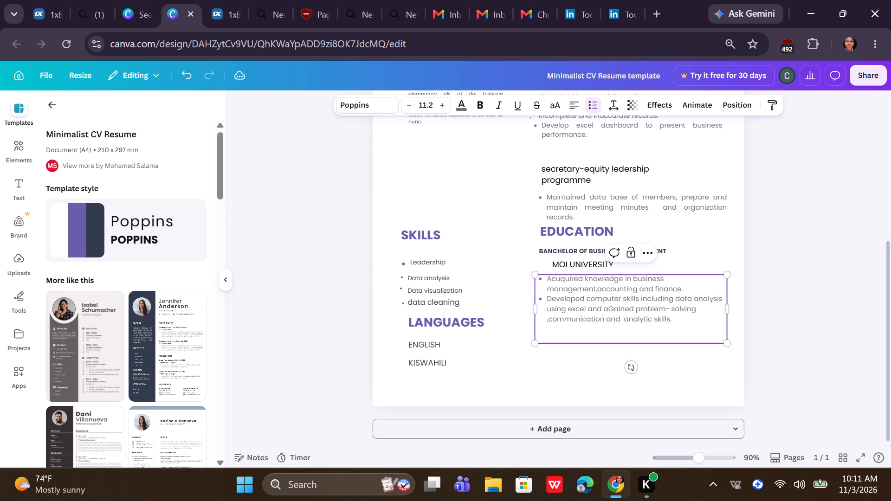
key("BackSpace")
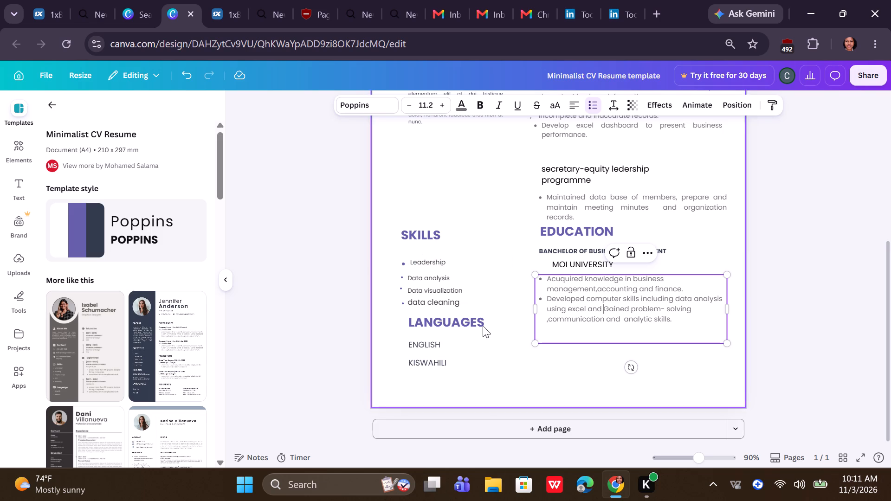
Delete the stray comma in front of "communication" in the second education bullet.
left_click(548, 323)
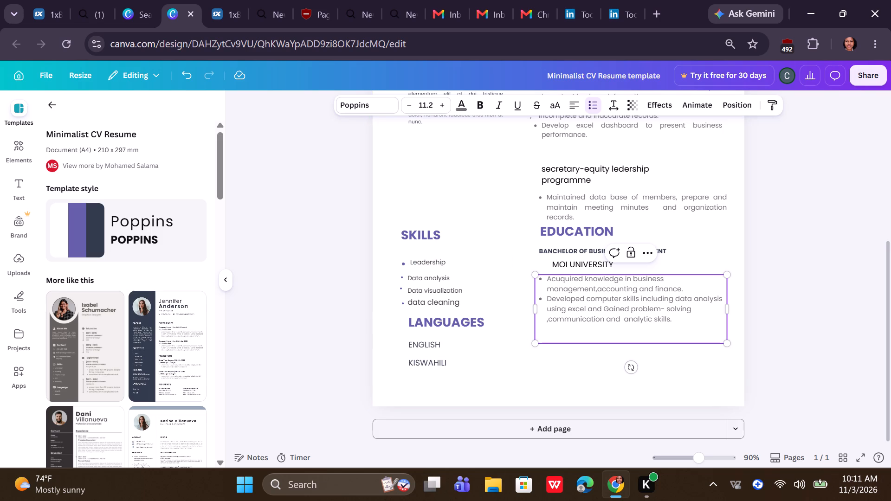
key("BackSpace")
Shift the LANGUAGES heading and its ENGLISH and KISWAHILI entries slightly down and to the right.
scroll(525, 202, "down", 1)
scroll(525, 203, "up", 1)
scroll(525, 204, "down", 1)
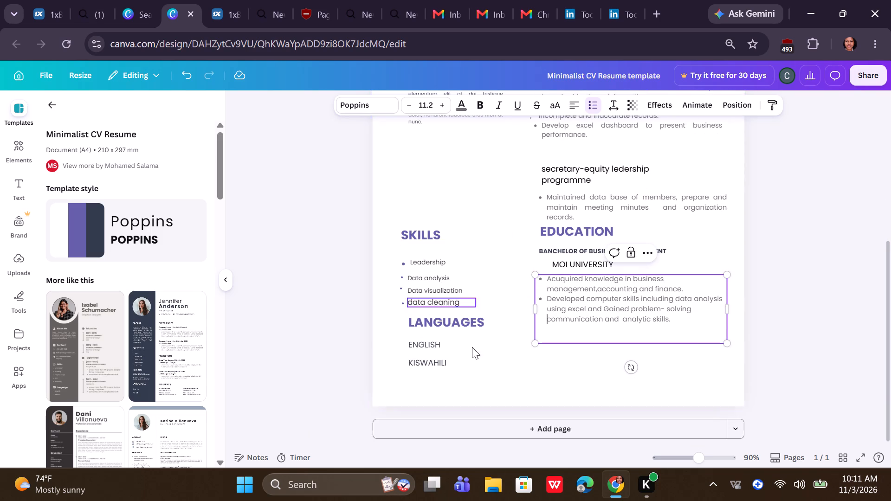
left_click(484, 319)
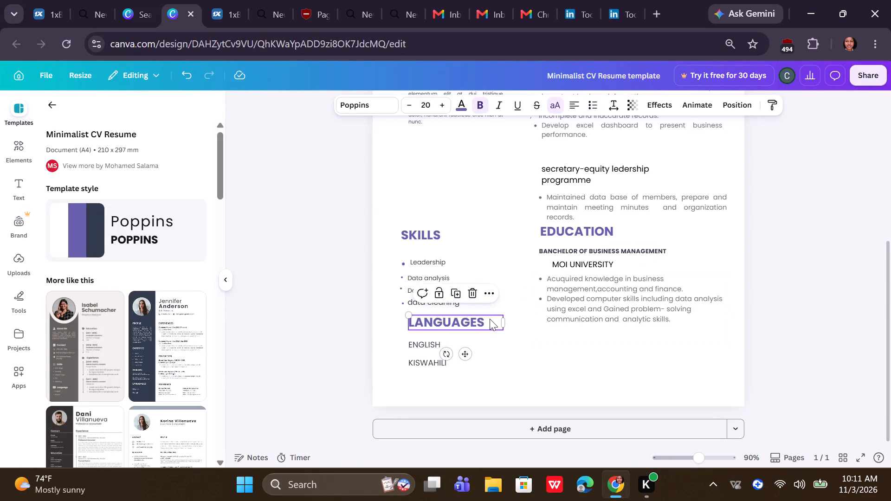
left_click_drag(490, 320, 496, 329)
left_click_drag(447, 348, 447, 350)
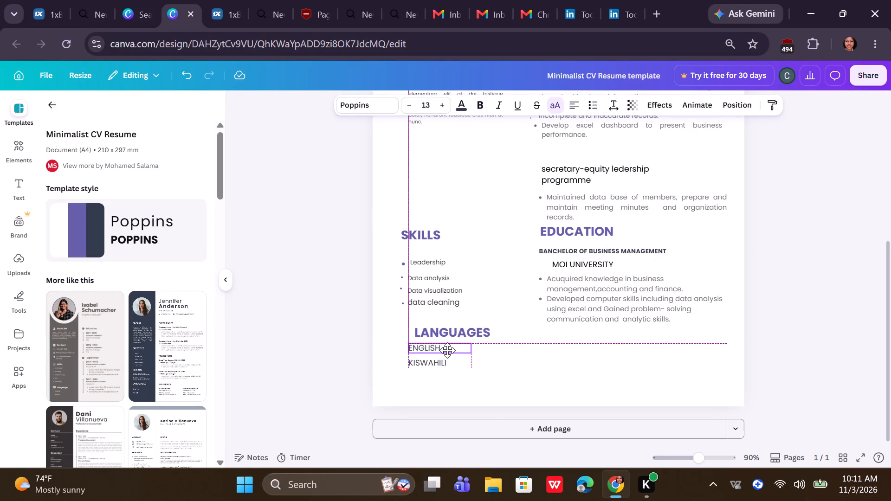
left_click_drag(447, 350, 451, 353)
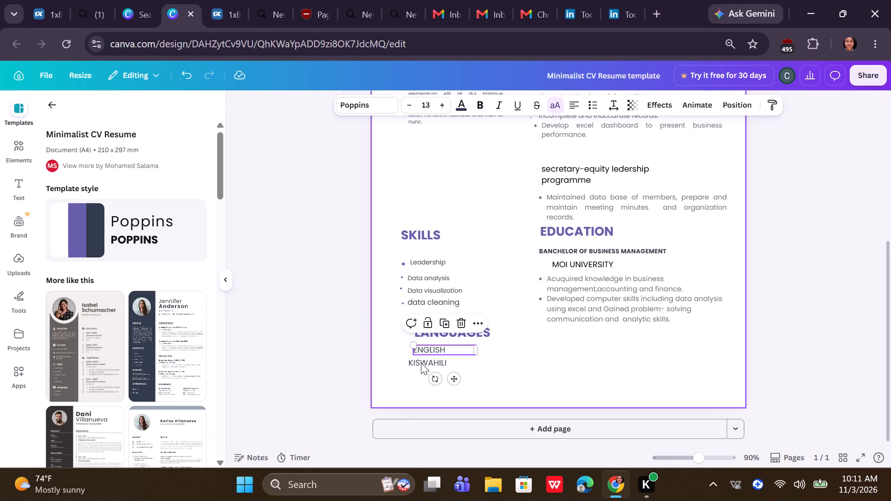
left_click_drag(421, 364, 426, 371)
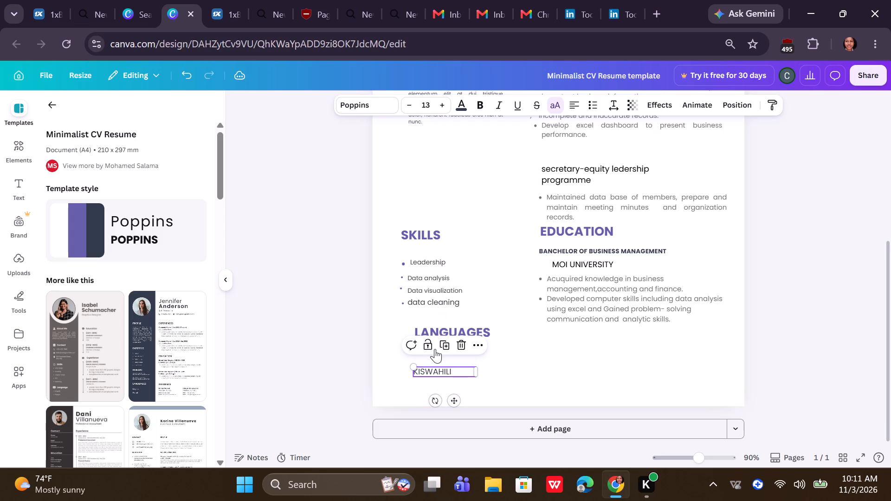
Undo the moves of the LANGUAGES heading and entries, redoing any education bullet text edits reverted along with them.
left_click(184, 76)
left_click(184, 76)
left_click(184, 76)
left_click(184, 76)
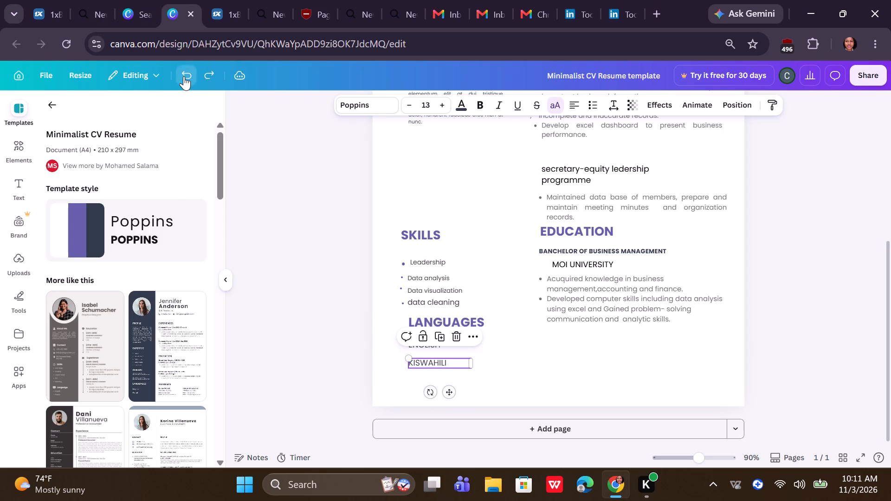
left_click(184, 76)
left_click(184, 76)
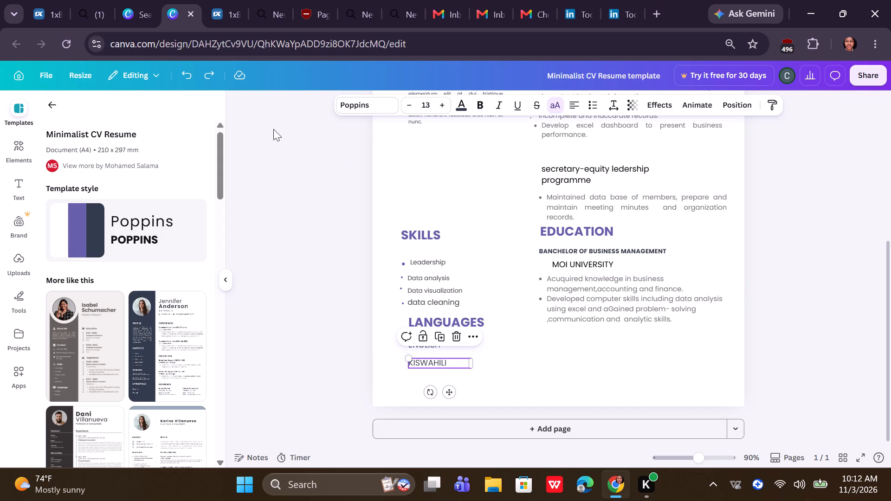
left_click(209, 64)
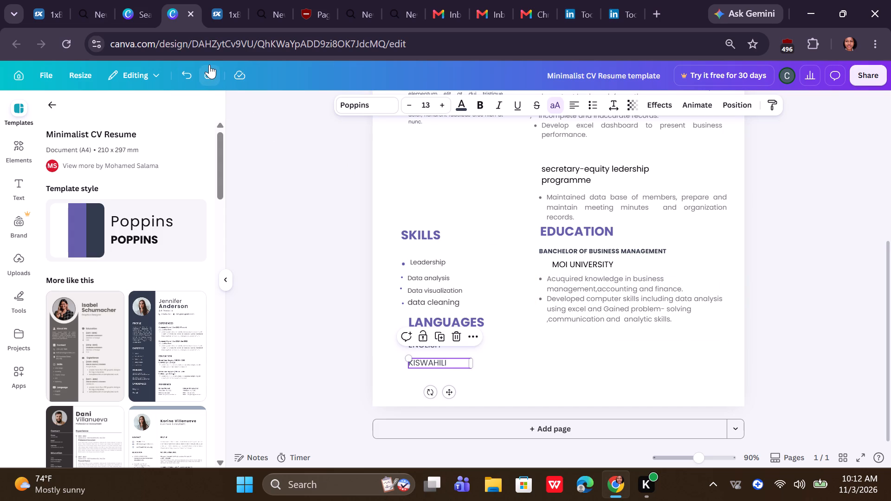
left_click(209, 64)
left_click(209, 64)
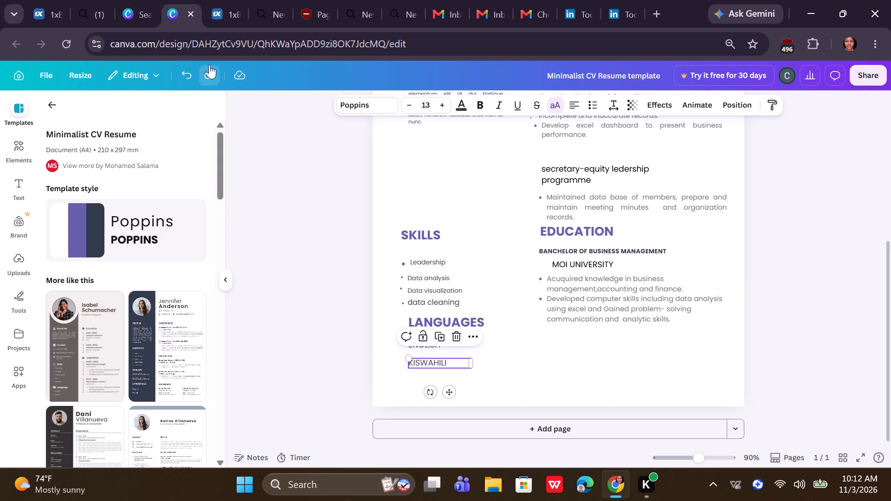
Move the LANGUAGES heading down, away from "data cleaning", and left to line up with the SKILLS heading.
left_click(513, 304)
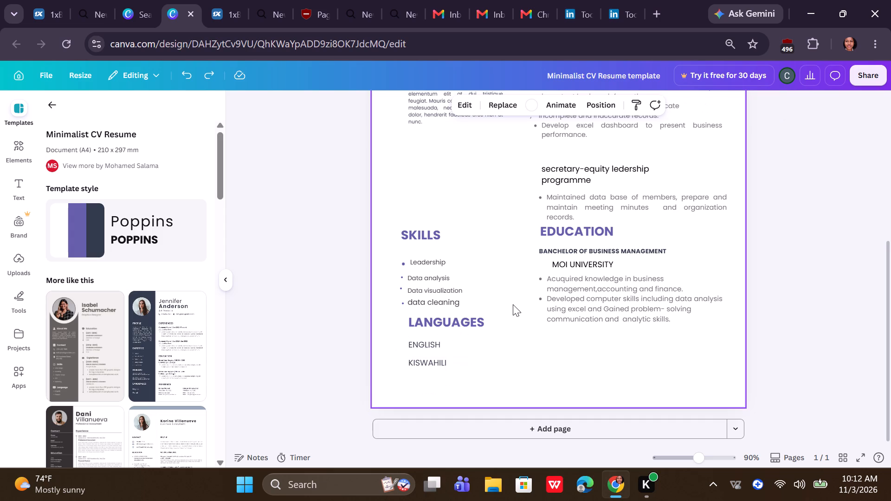
left_click_drag(474, 321, 466, 328)
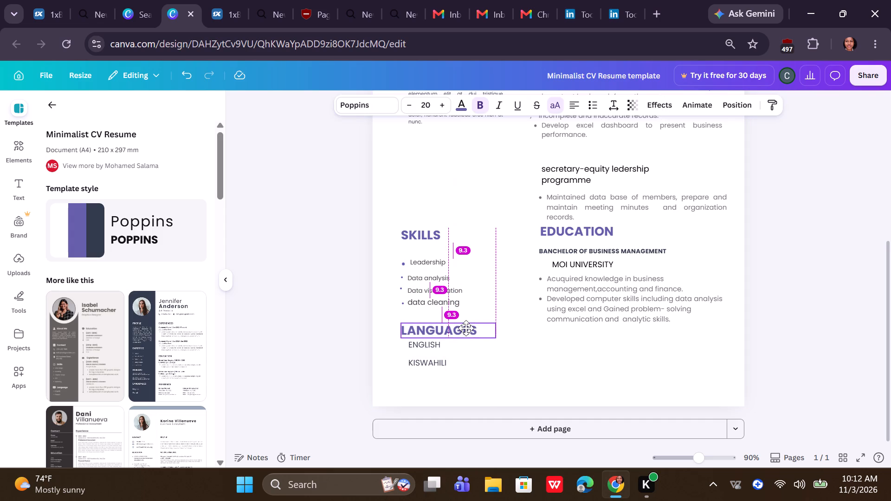
left_click_drag(466, 328, 465, 329)
Move KISWAHILI and ENGLISH down beneath the LANGUAGES heading, with their left edges aligned.
left_click_drag(428, 358, 428, 360)
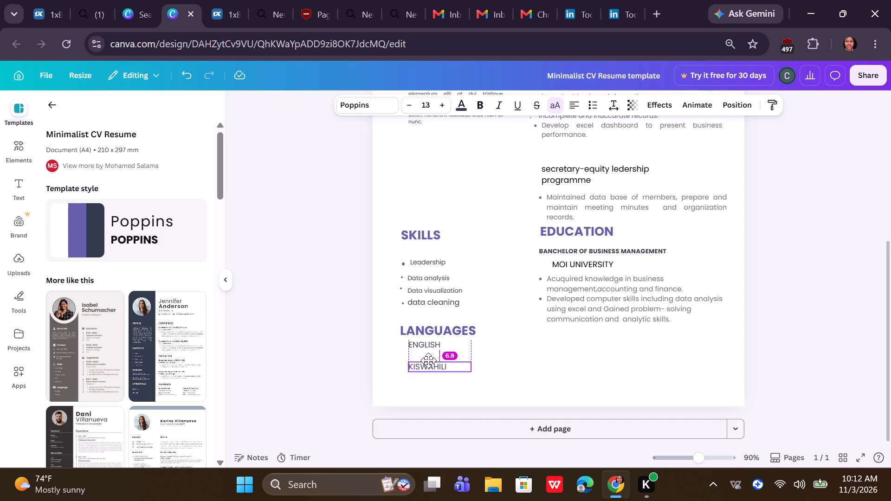
left_click_drag(428, 360, 427, 365)
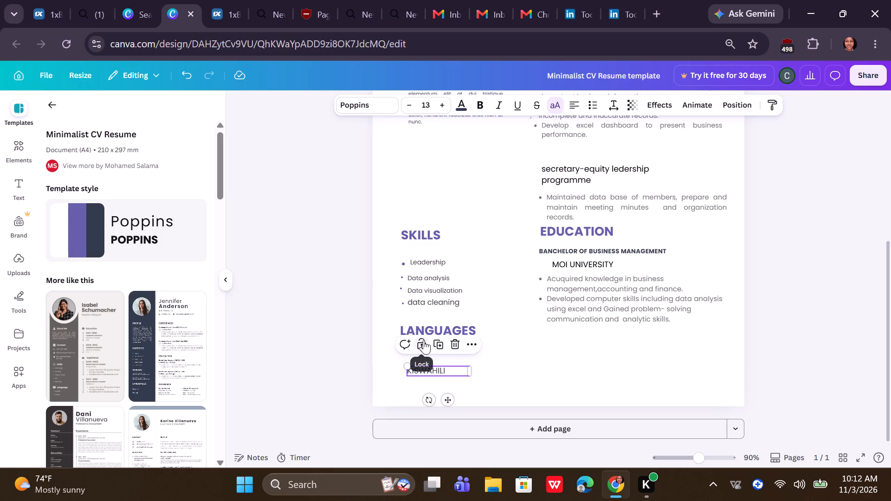
left_click(381, 347)
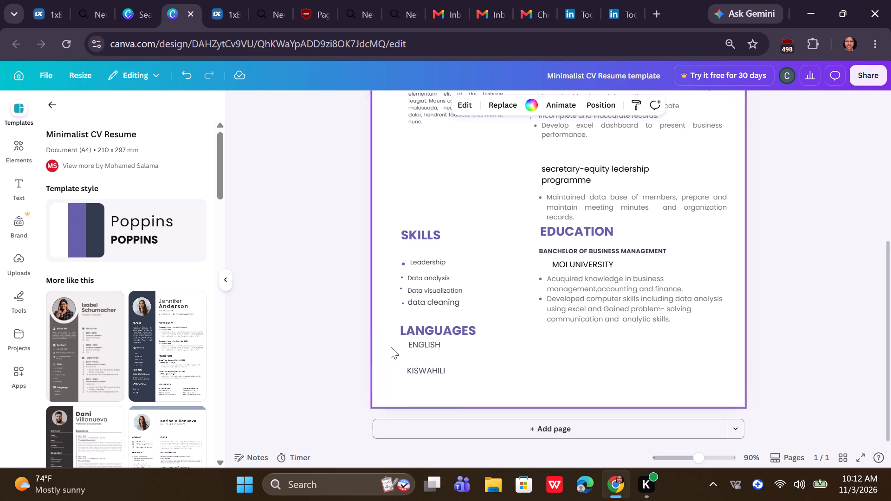
left_click_drag(422, 343, 420, 352)
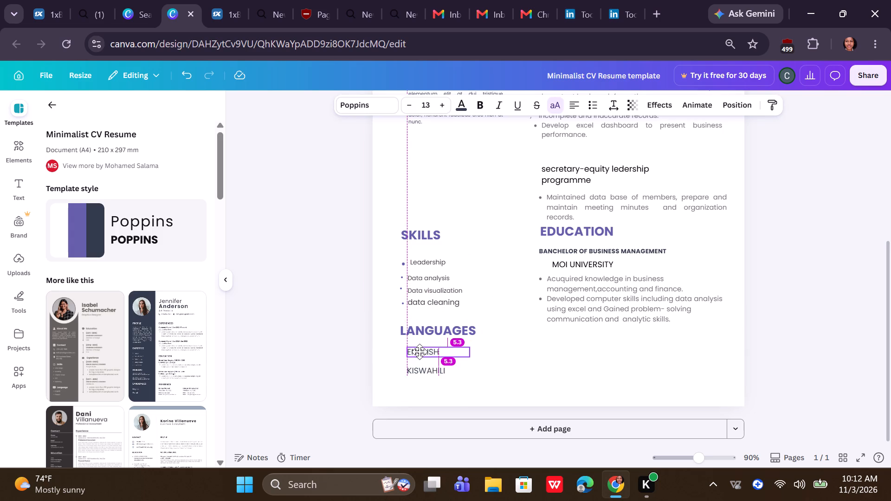
left_click_drag(420, 352, 421, 354)
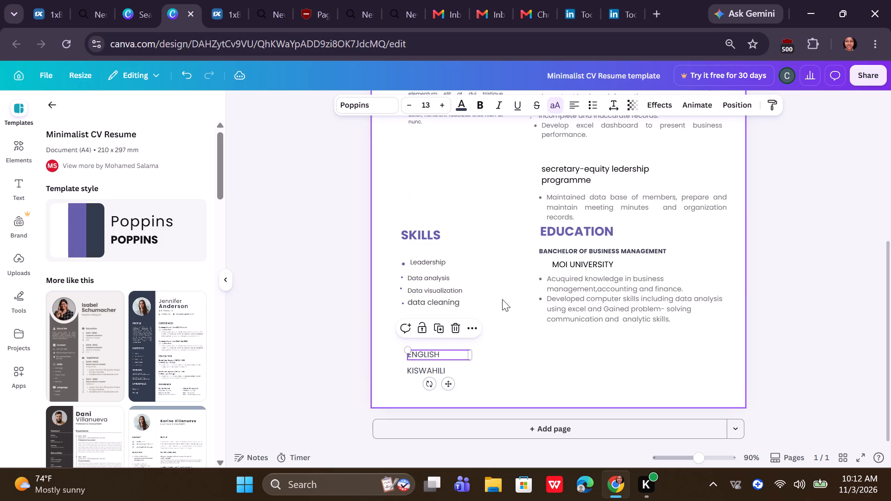
Move the SKILLS heading up slightly so it is level with the EDUCATION heading.
scroll(504, 308, "up", 2)
scroll(504, 308, "down", 1)
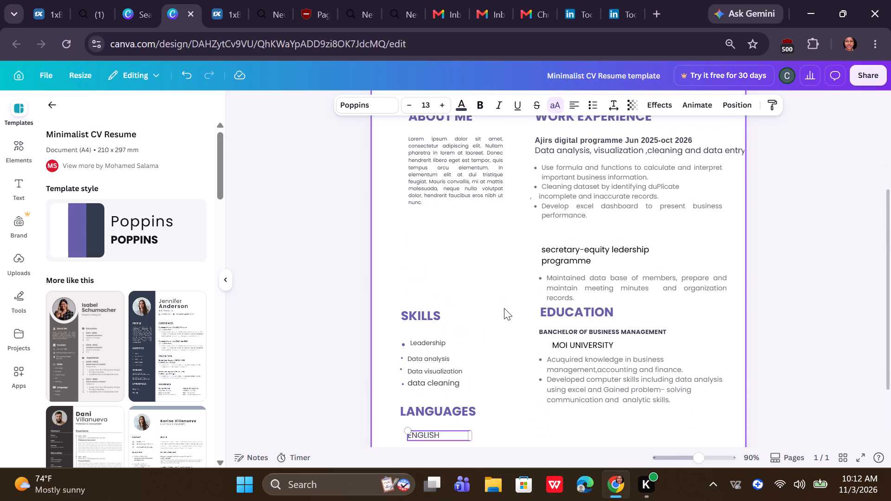
scroll(504, 308, "up", 1)
scroll(504, 308, "down", 1)
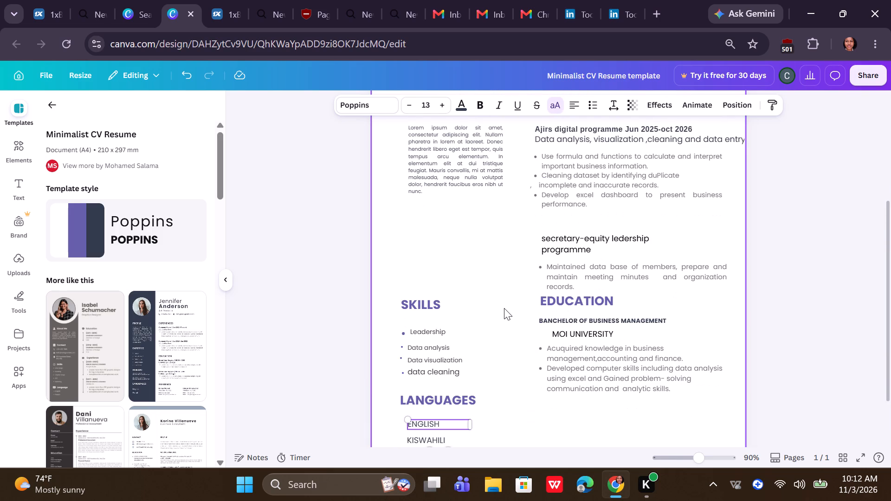
left_click(454, 301)
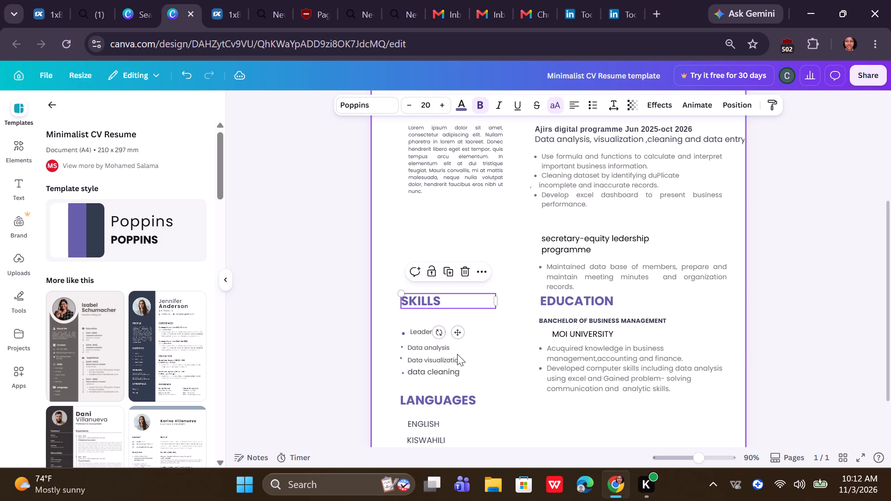
Move the "Leadership" text and its purple bullet dot up closer to the SKILLS heading, level with each other.
left_click_drag(415, 328, 416, 323)
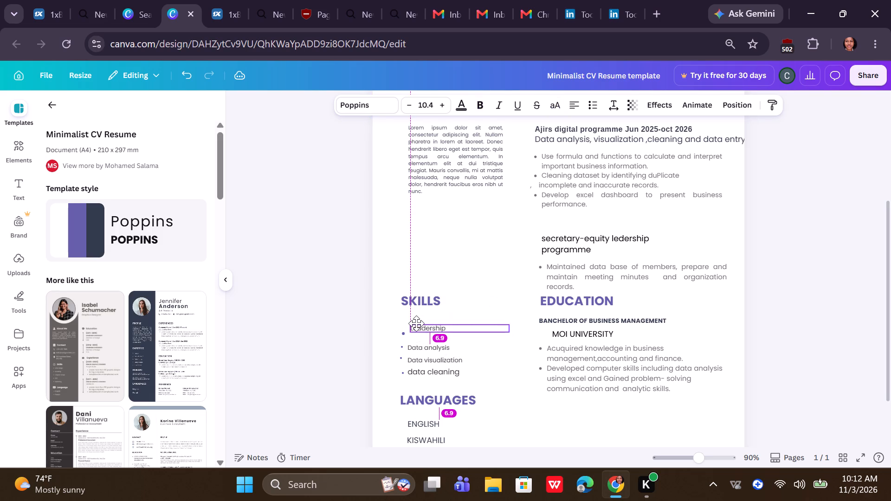
left_click_drag(416, 323, 417, 320)
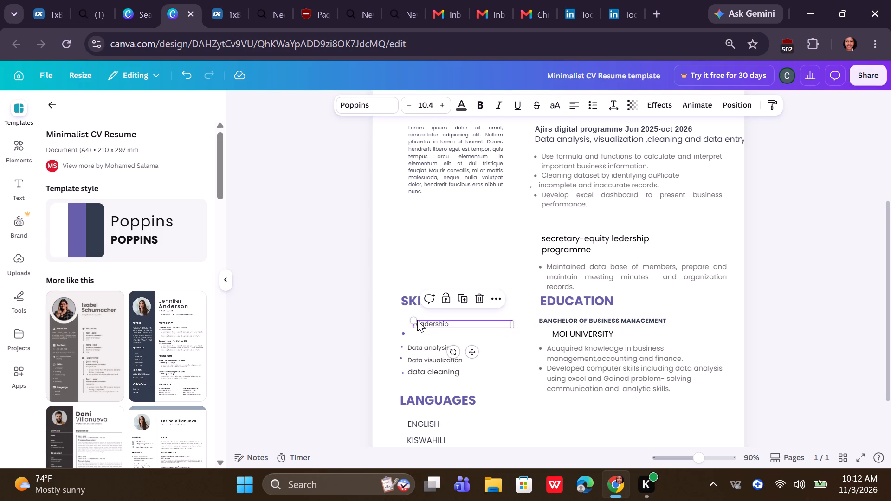
left_click_drag(403, 334, 403, 325)
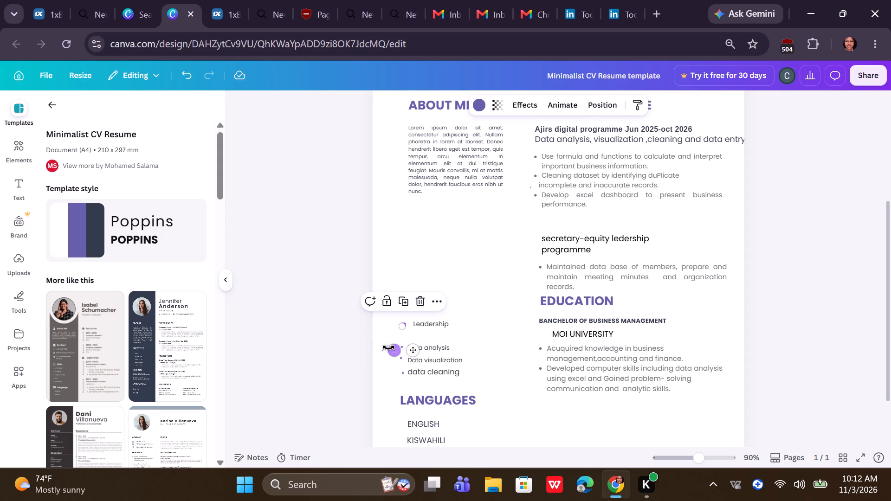
Move the "Data analysis" text and its bullet dot up beneath "Leadership", with the two texts' left edges aligned and the dot level.
left_click_drag(431, 346, 431, 344)
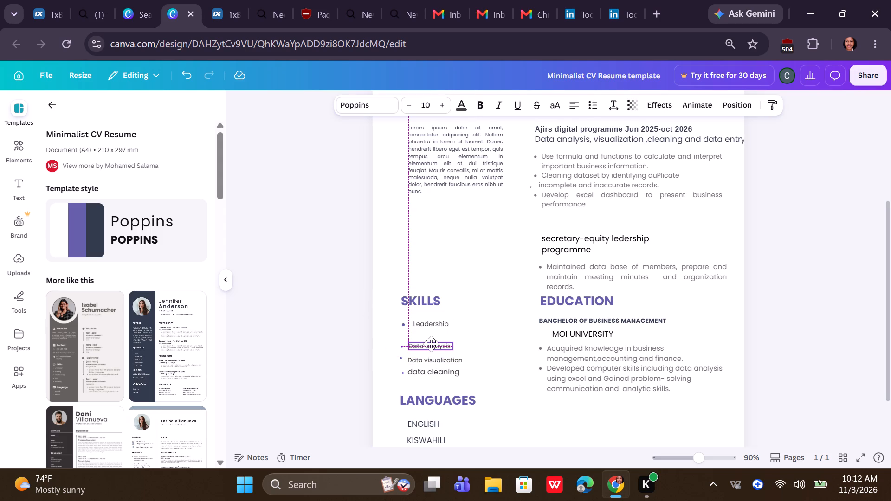
left_click_drag(431, 344, 432, 341)
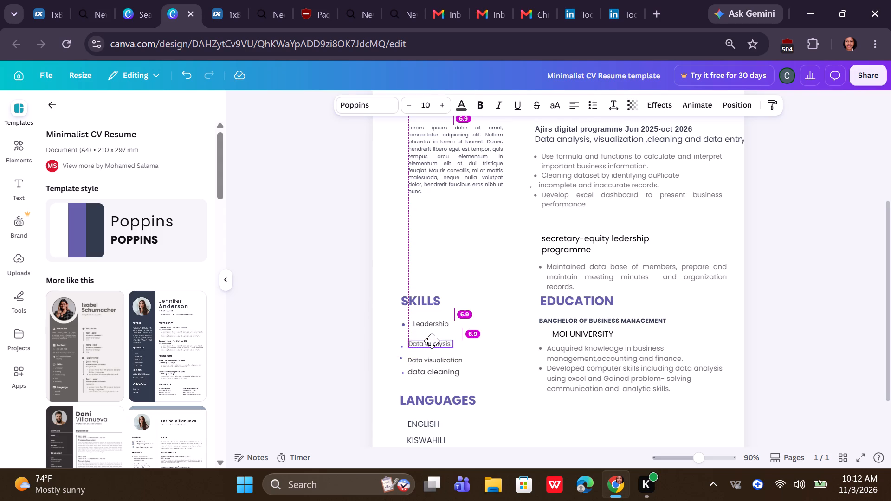
left_click_drag(432, 341, 434, 337)
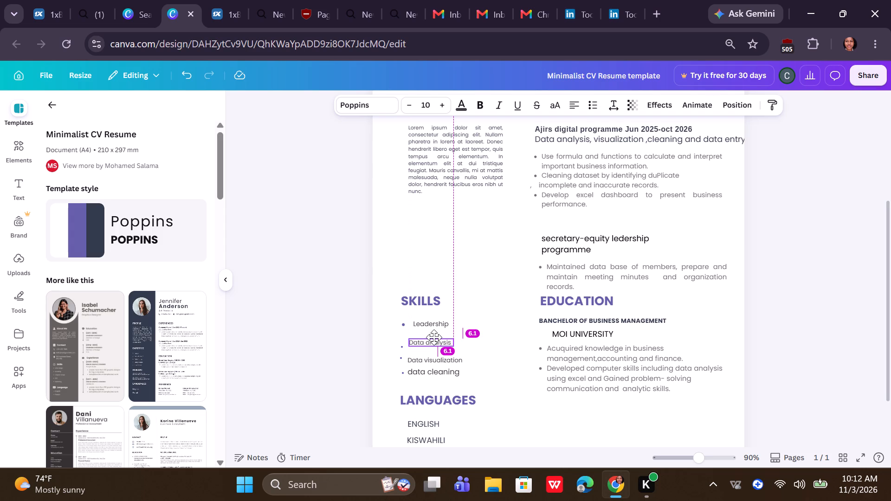
left_click_drag(434, 337, 436, 336)
left_click_drag(400, 347, 387, 360)
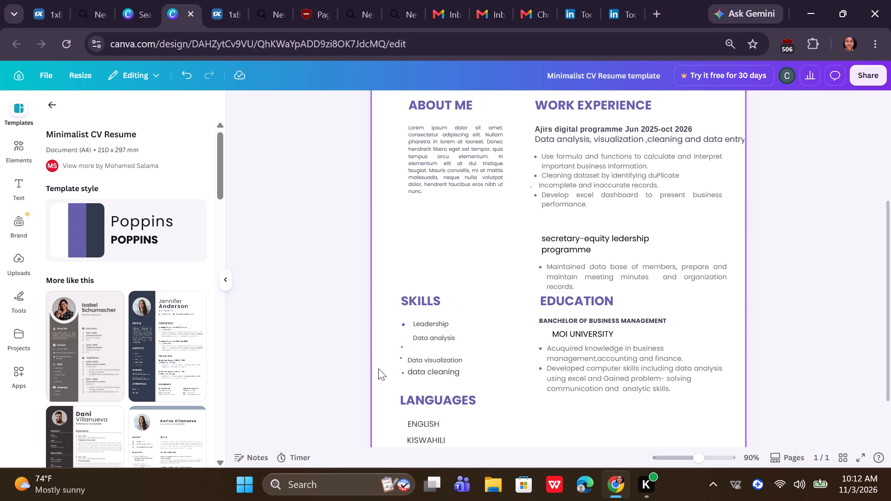
left_click_drag(401, 346, 405, 338)
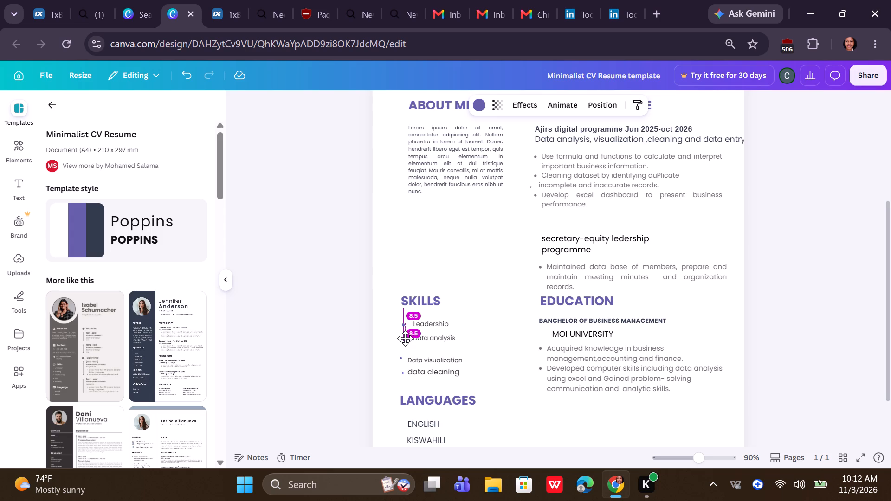
left_click_drag(405, 338, 405, 337)
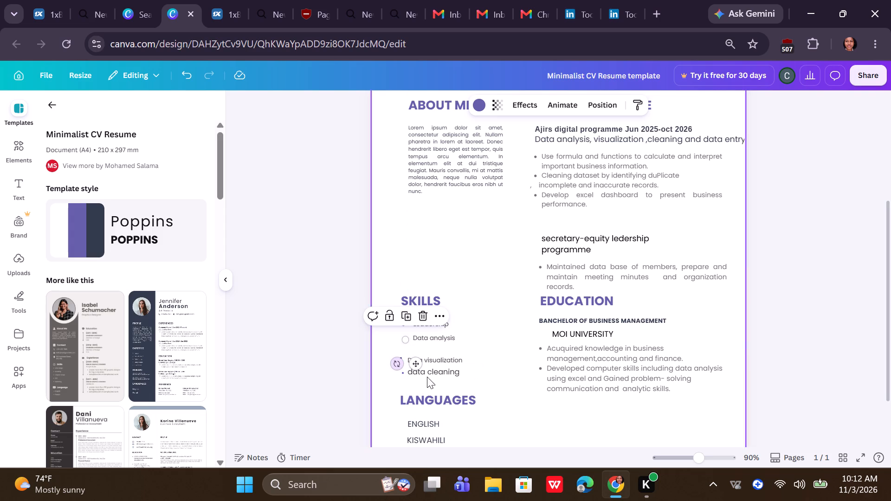
Move the "Data visualization" text up beneath "Data analysis", with their left edges aligned.
left_click_drag(441, 360, 444, 354)
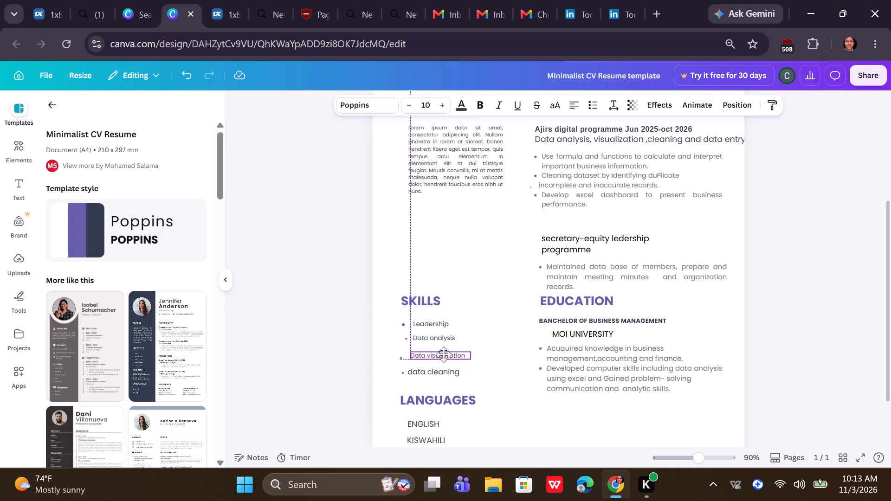
left_click_drag(444, 354, 446, 349)
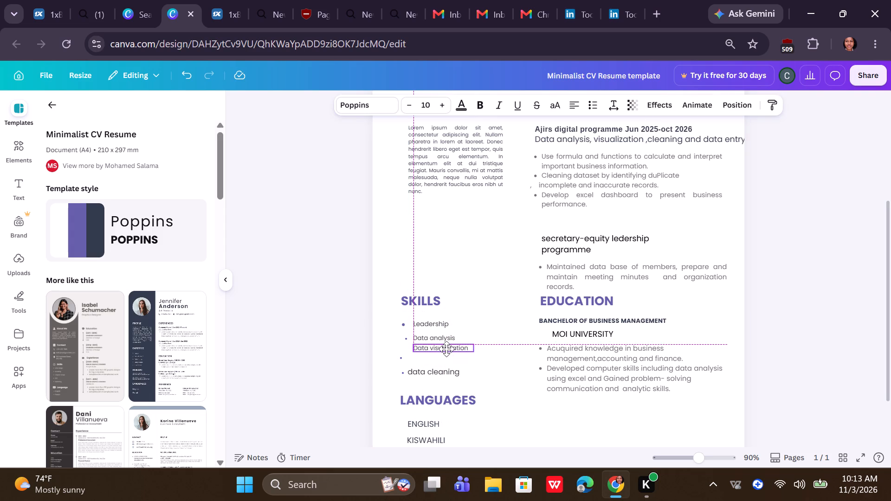
left_click_drag(446, 349, 446, 352)
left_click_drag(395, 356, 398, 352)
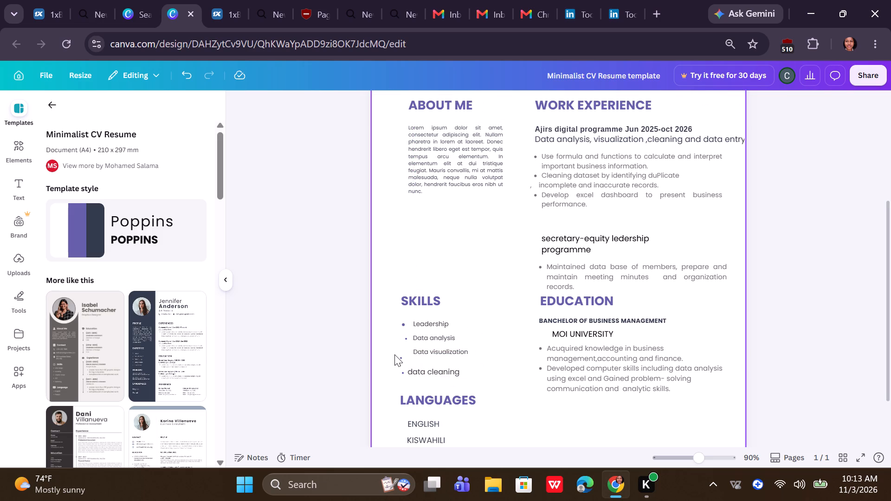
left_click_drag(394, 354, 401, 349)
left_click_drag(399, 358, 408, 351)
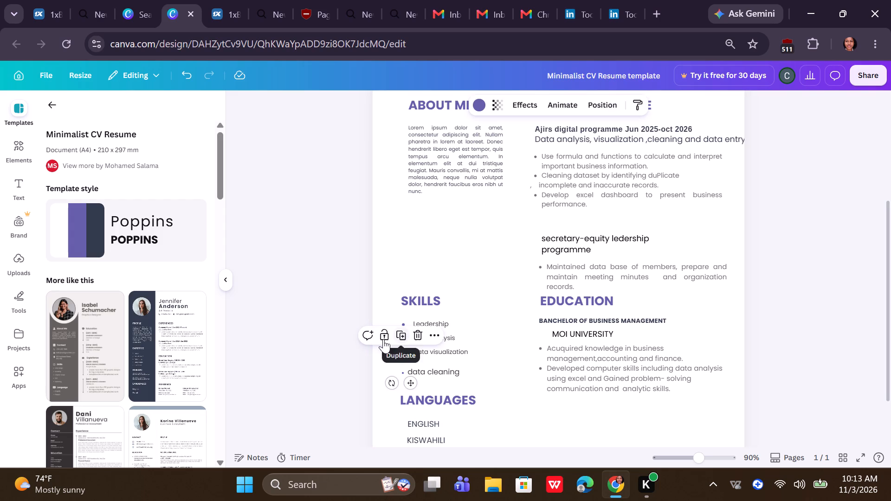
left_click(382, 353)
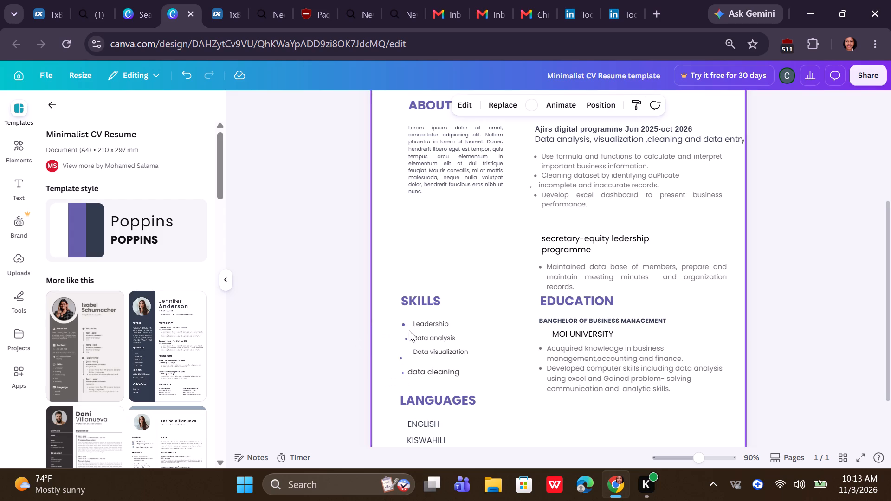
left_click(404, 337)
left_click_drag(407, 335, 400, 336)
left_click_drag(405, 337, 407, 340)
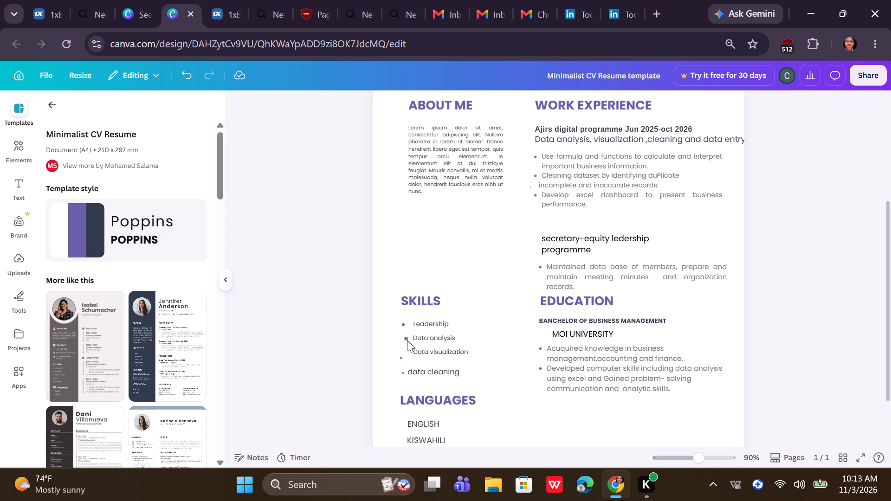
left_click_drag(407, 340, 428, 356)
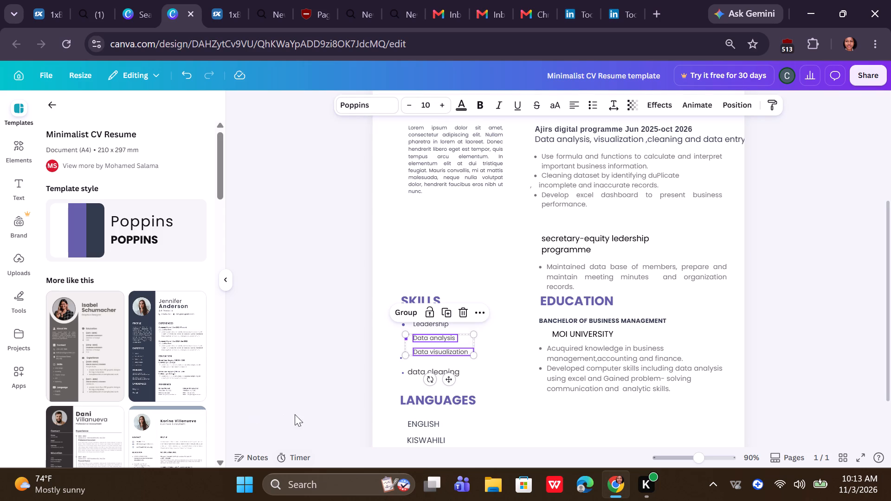
Move the "data cleaning" text up slightly, closer to "Data visualization".
left_click(410, 366)
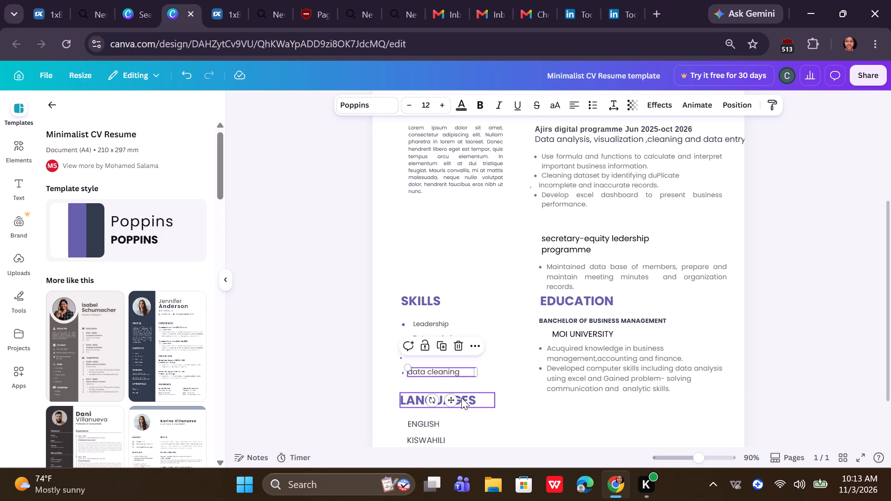
left_click(497, 386)
left_click(462, 370)
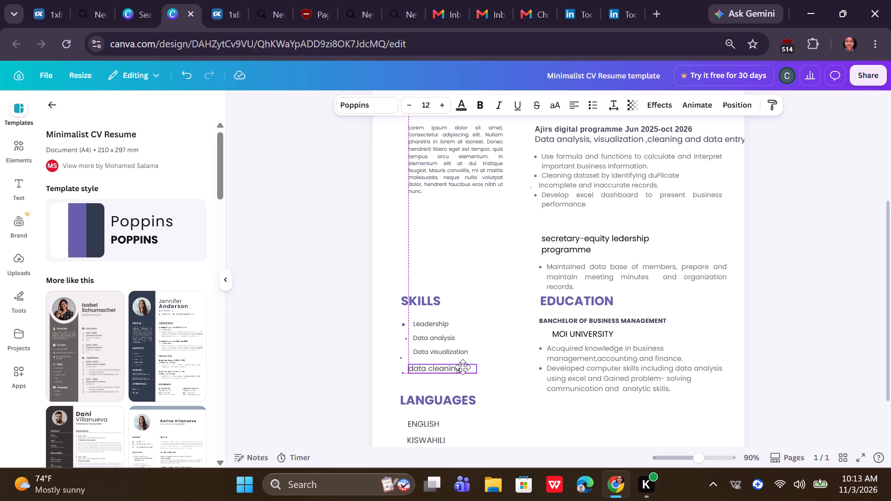
left_click_drag(400, 371, 400, 378)
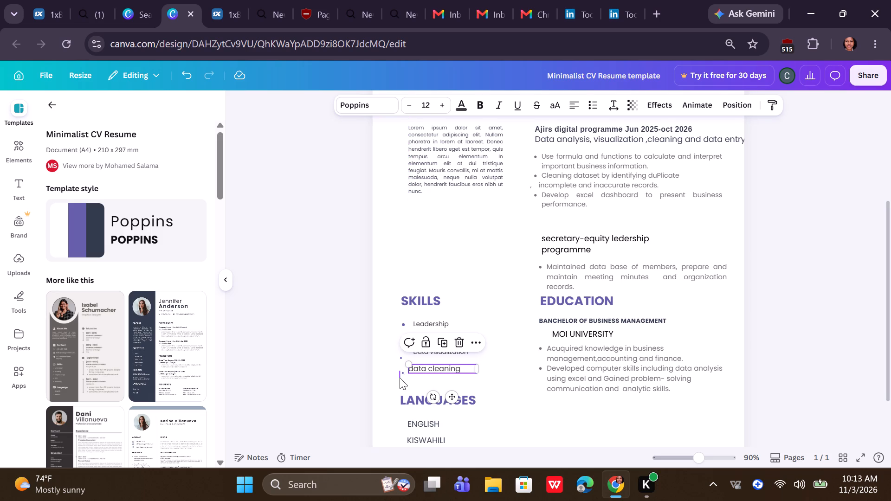
left_click_drag(400, 378, 400, 376)
left_click(402, 371)
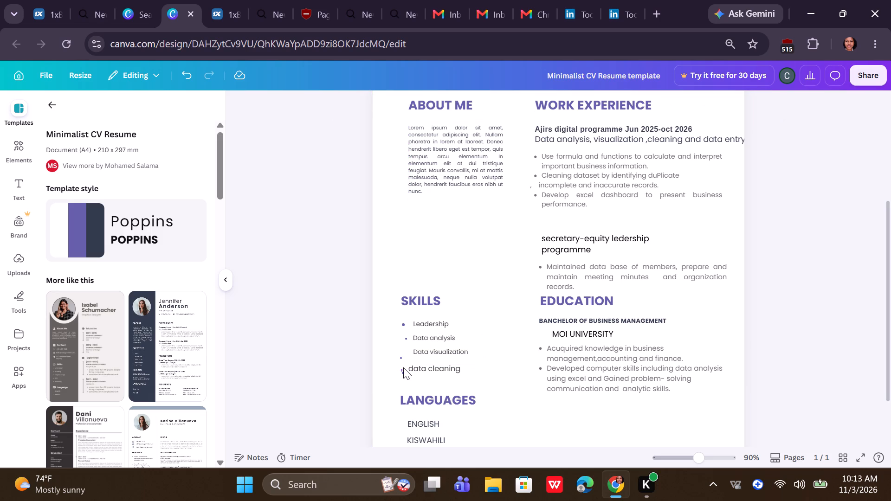
left_click(401, 369)
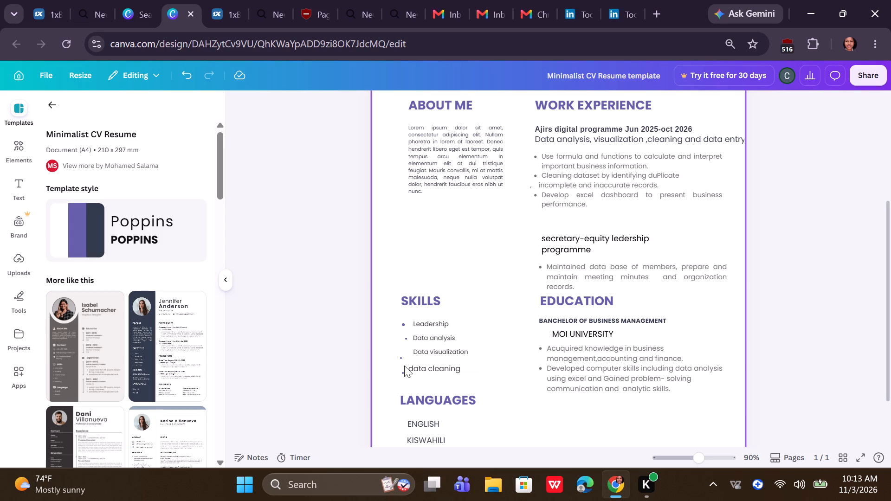
Move the "Data visualization" bullet dot up and to the right so it sits level beside its text, under the "Data analysis" dot.
left_click_drag(407, 337, 406, 335)
left_click_drag(406, 335, 399, 339)
left_click(399, 356)
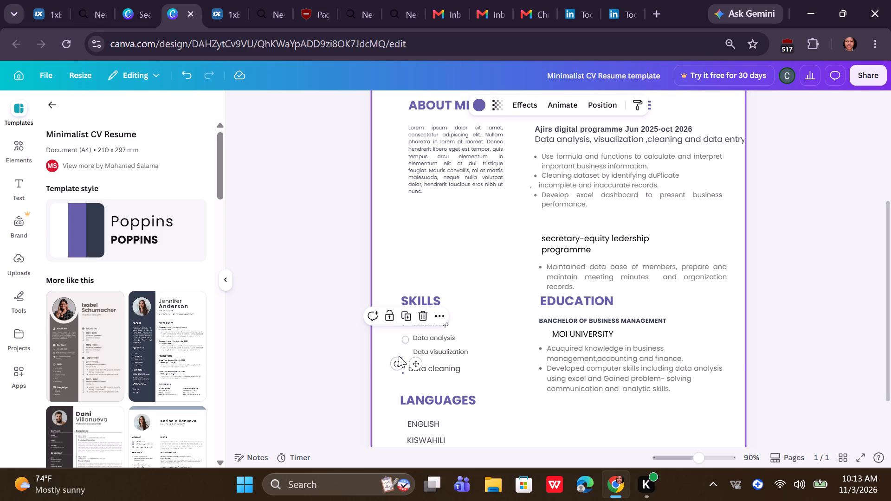
left_click(399, 356)
left_click(399, 356)
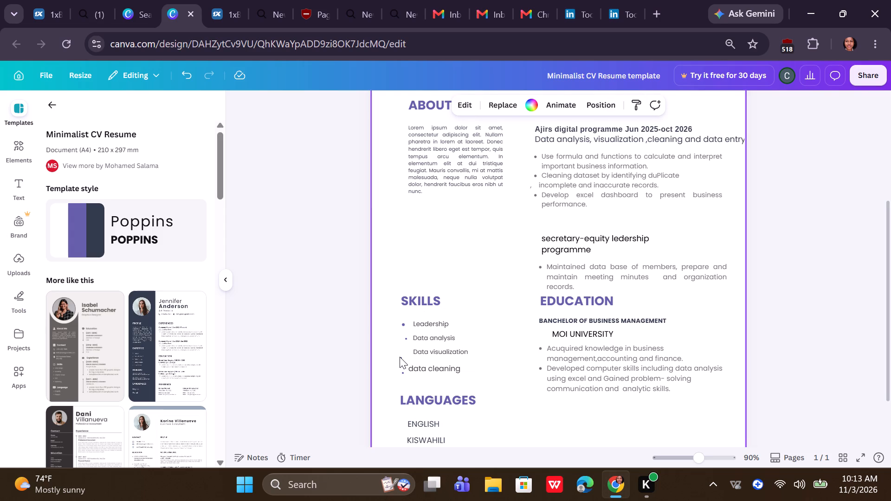
left_click(400, 356)
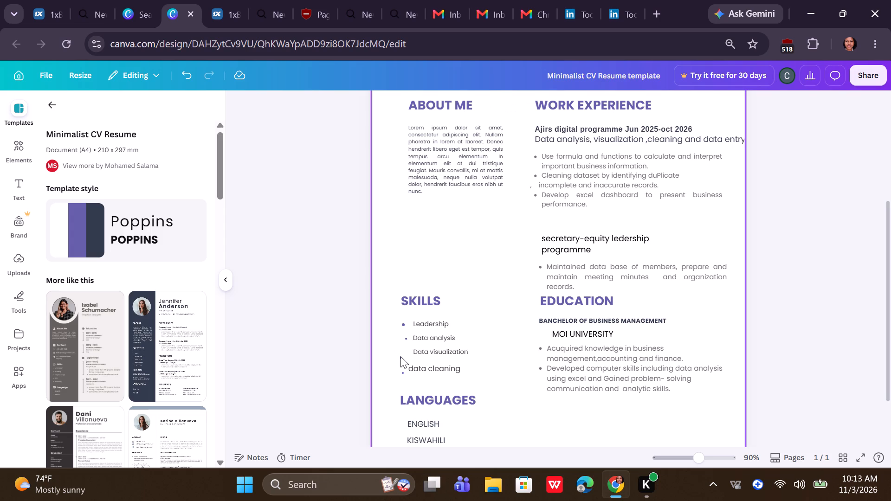
left_click(399, 359)
left_click_drag(400, 357, 406, 352)
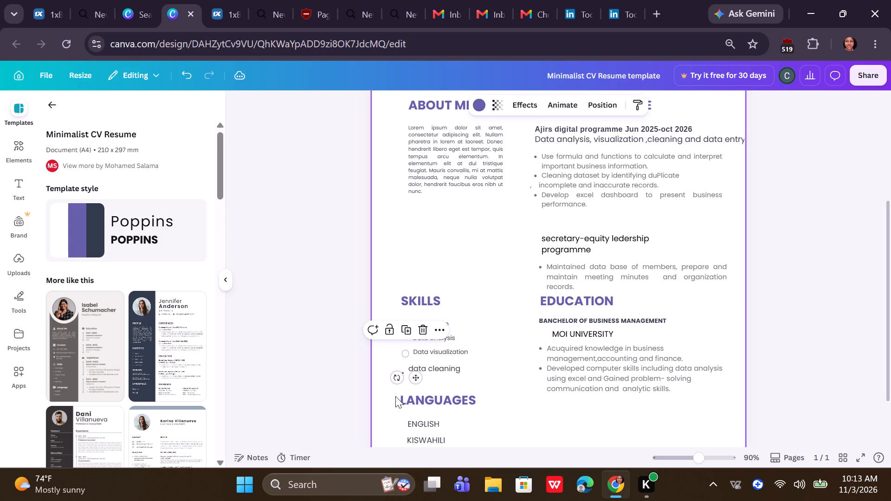
Move the "data cleaning" bullet dot up so it is level with its text.
left_click(401, 375)
left_click(399, 389)
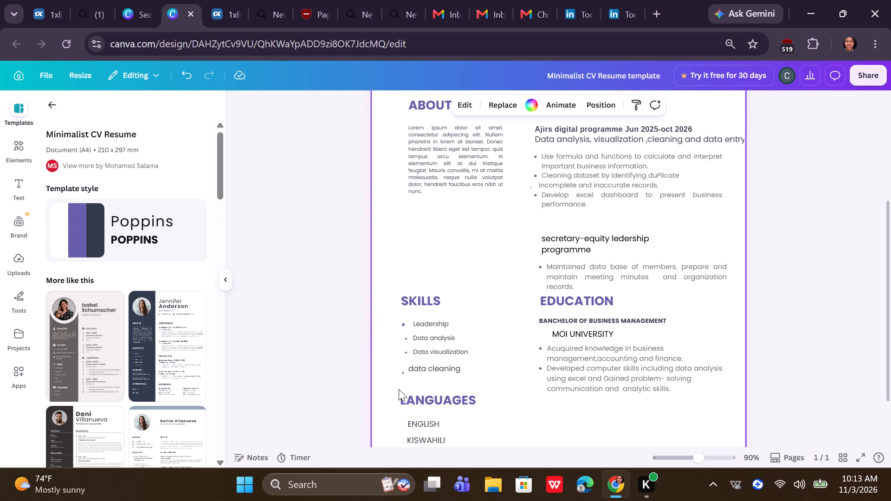
left_click_drag(403, 373, 403, 367)
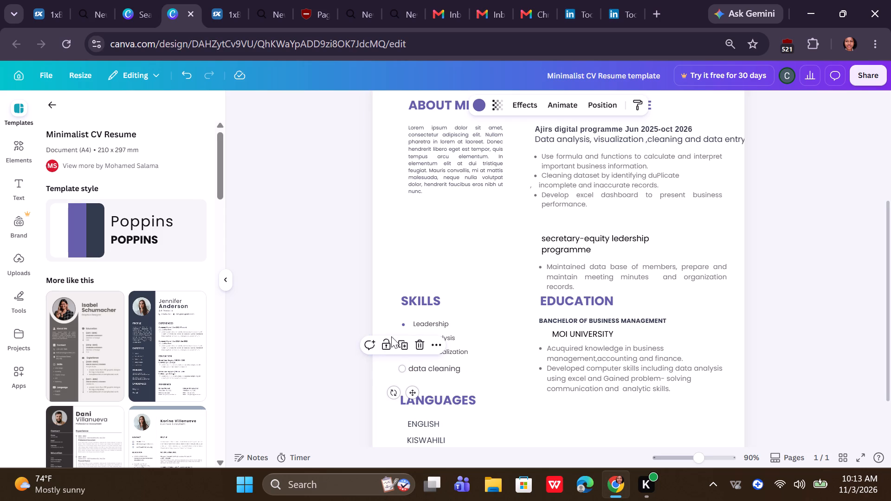
left_click(381, 316)
Enlarge the bullet dot beside "Data visualization".
left_click_drag(403, 350, 403, 350)
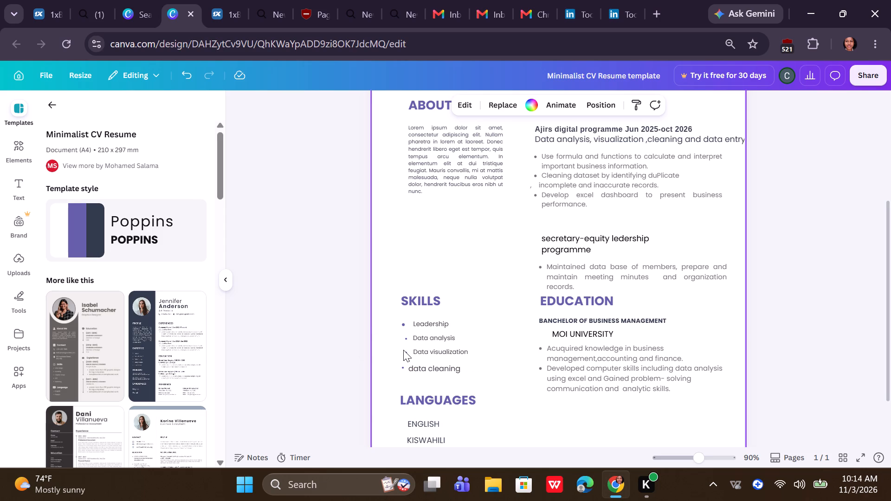
left_click_drag(403, 350, 409, 357)
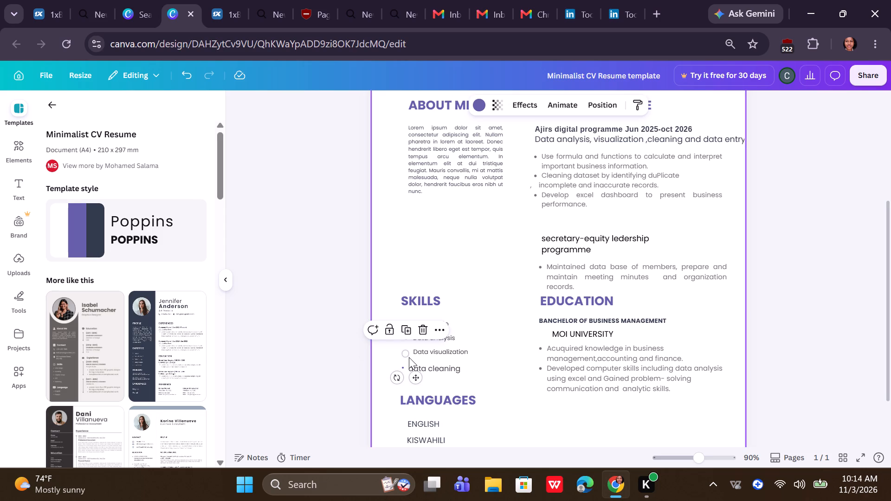
left_click_drag(404, 354, 400, 353)
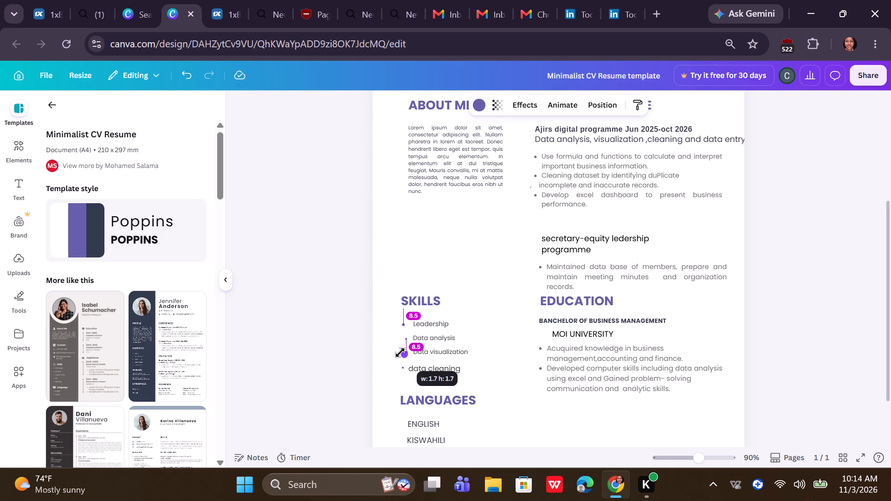
left_click_drag(400, 353, 398, 353)
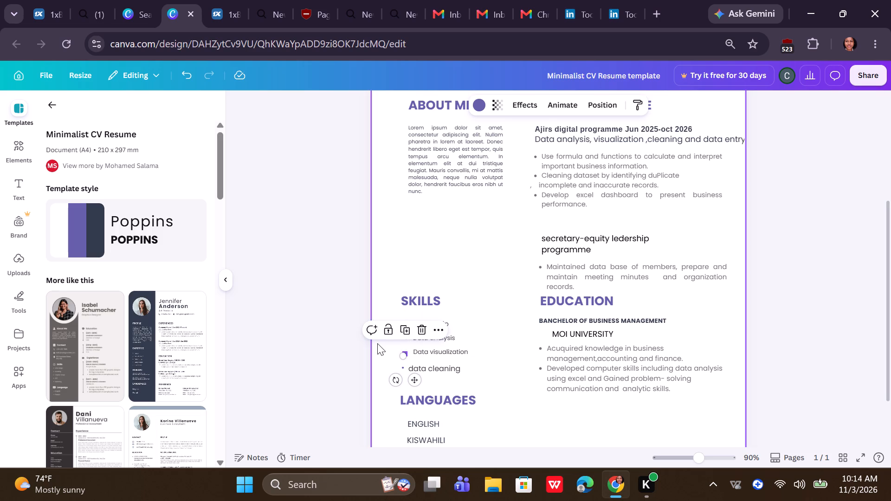
left_click(377, 343)
left_click(382, 342)
left_click(384, 341)
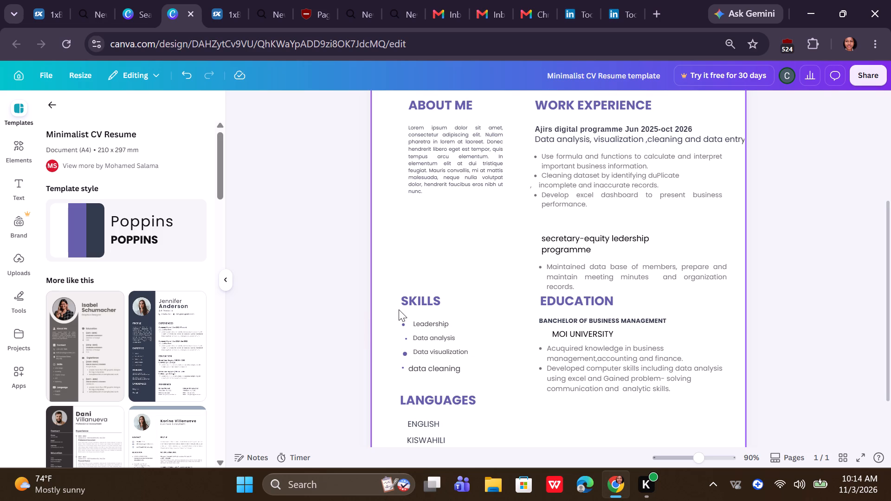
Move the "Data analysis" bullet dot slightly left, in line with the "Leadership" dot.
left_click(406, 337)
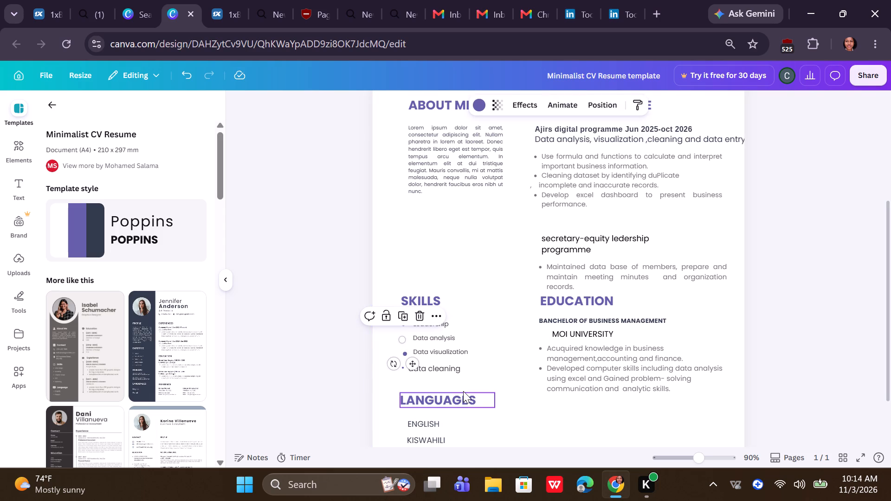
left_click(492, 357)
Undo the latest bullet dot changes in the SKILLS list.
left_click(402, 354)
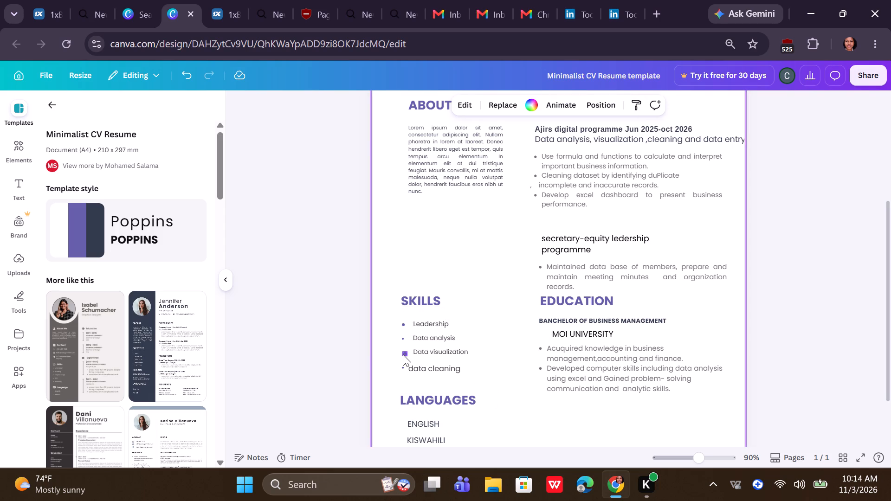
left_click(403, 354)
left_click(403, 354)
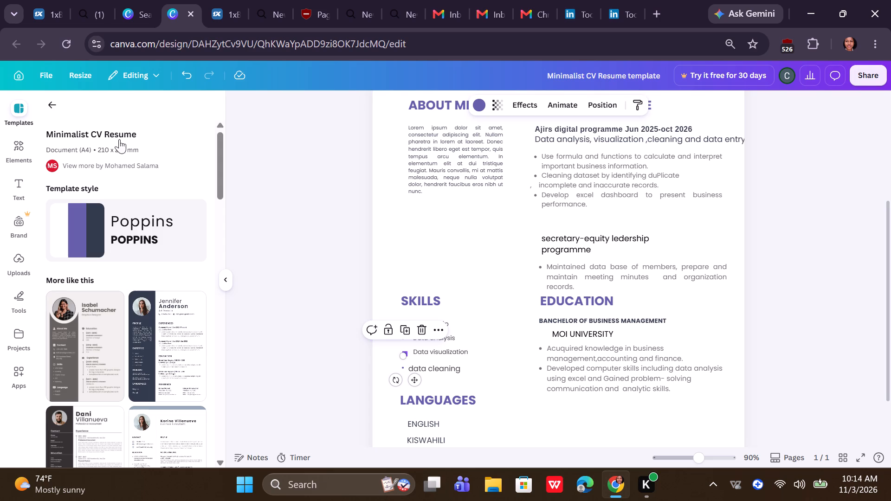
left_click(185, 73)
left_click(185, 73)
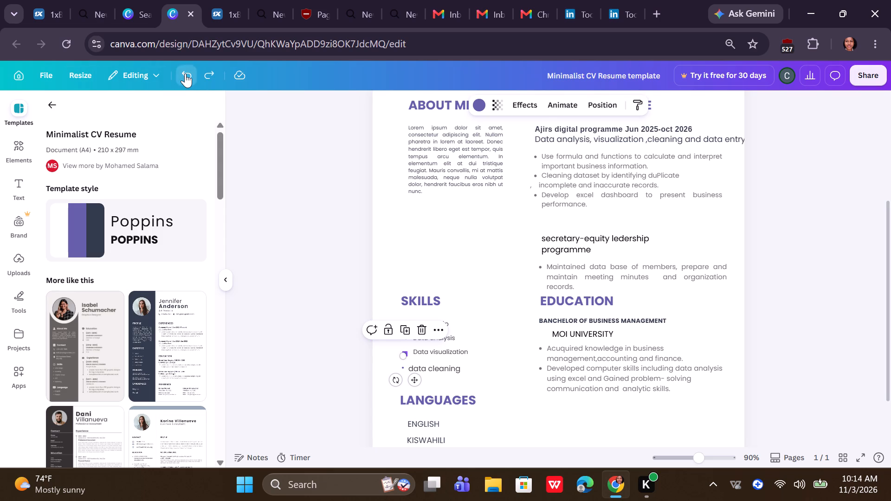
Undo the remaining enlargement of the bullet dot beside "Data visualization".
left_click(185, 73)
left_click(185, 73)
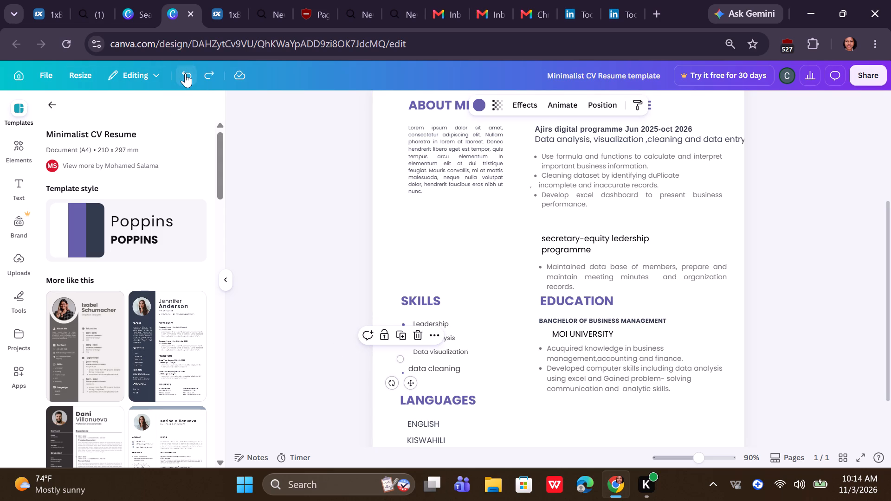
left_click(350, 325)
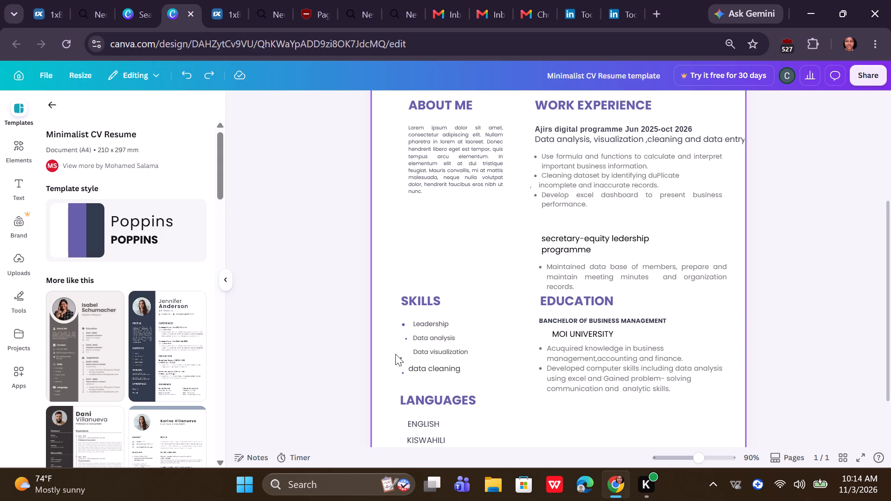
Move the "Data visualization" bullet dot up so it is level with its text.
left_click(395, 354)
left_click_drag(400, 357, 400, 351)
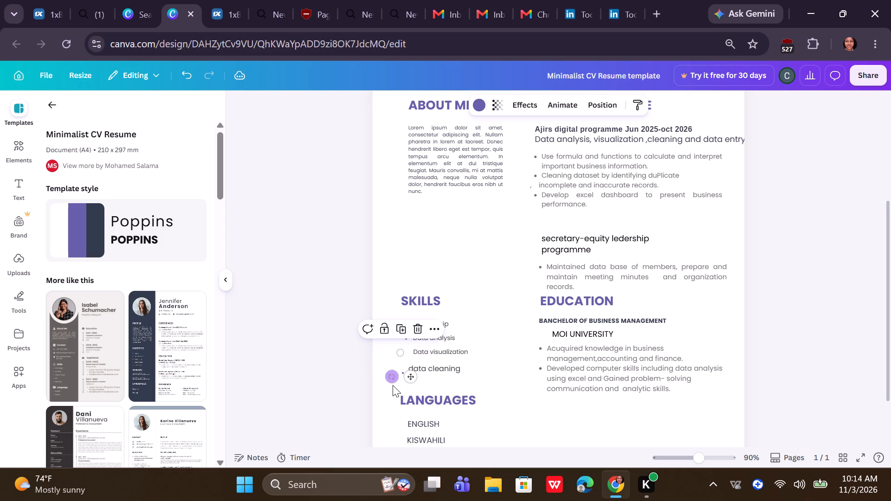
left_click(522, 402)
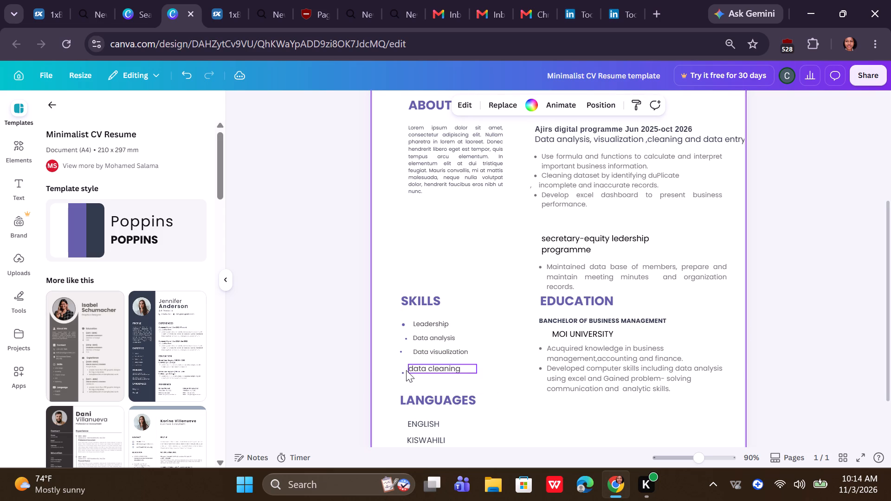
Move the "data cleaning" bullet dot up and slightly left, beneath the "Data visualization" dot.
left_click_drag(403, 372, 400, 363)
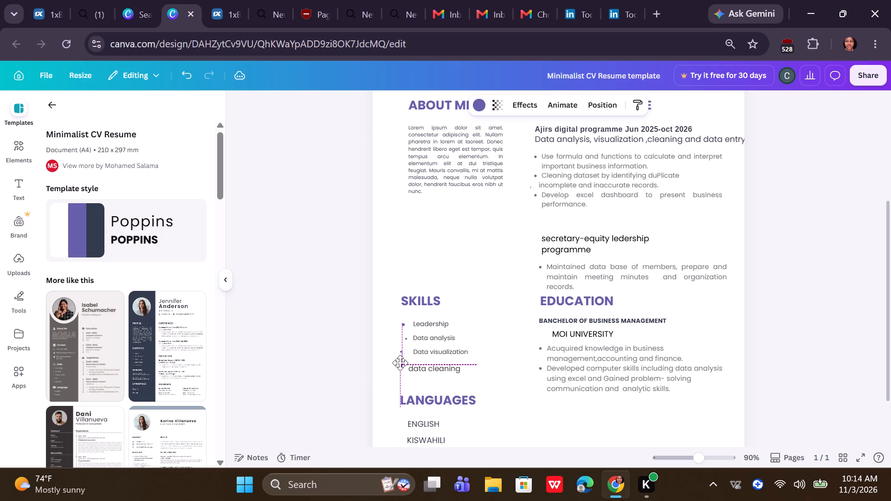
left_click_drag(400, 363, 399, 363)
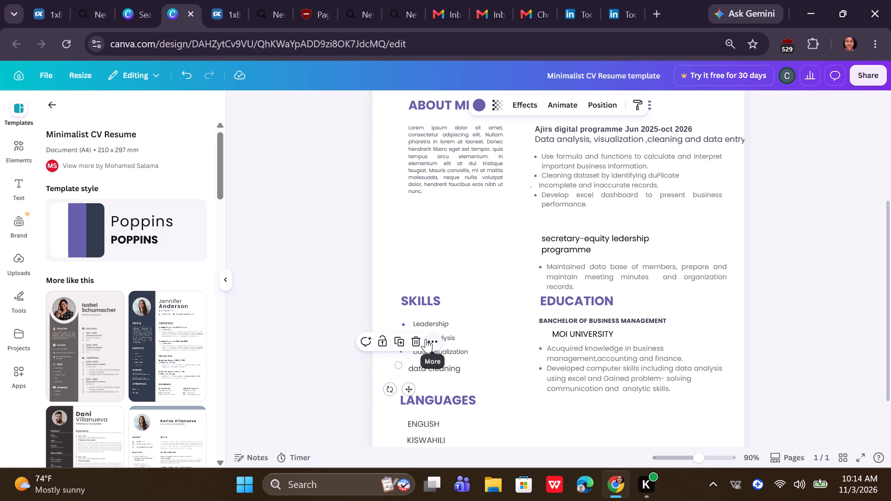
left_click(468, 366)
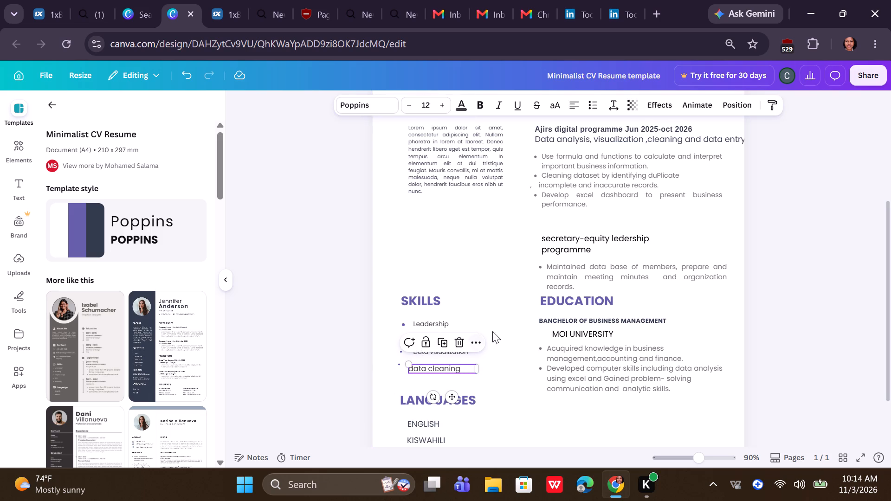
left_click(497, 330)
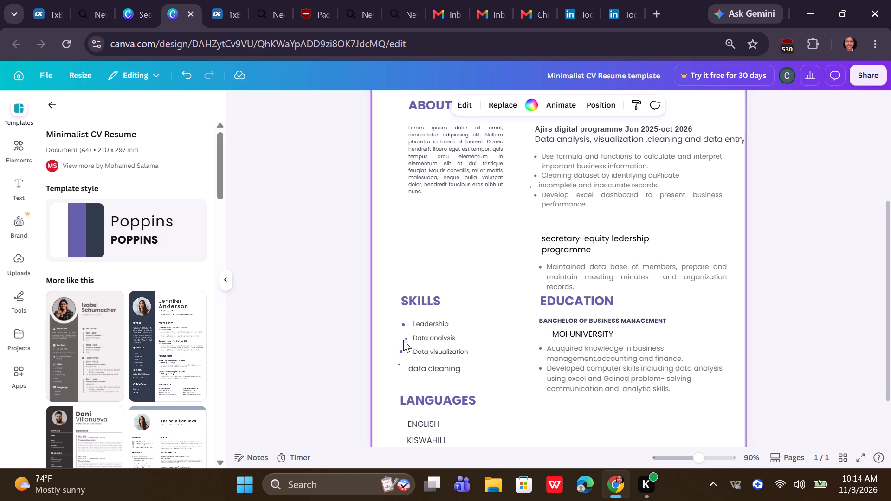
Move the "Data analysis" bullet dot left so it lines up beneath the "Leadership" dot and is level with its text.
left_click(405, 336)
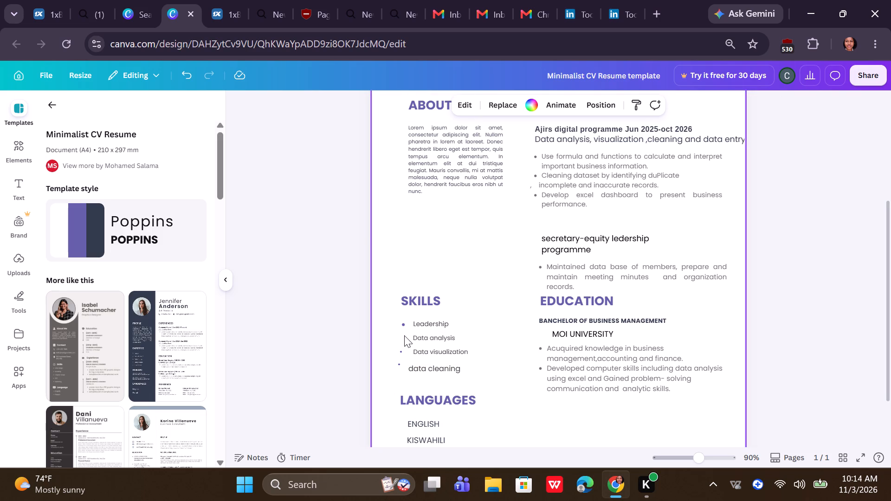
left_click(404, 339)
left_click_drag(406, 337, 400, 337)
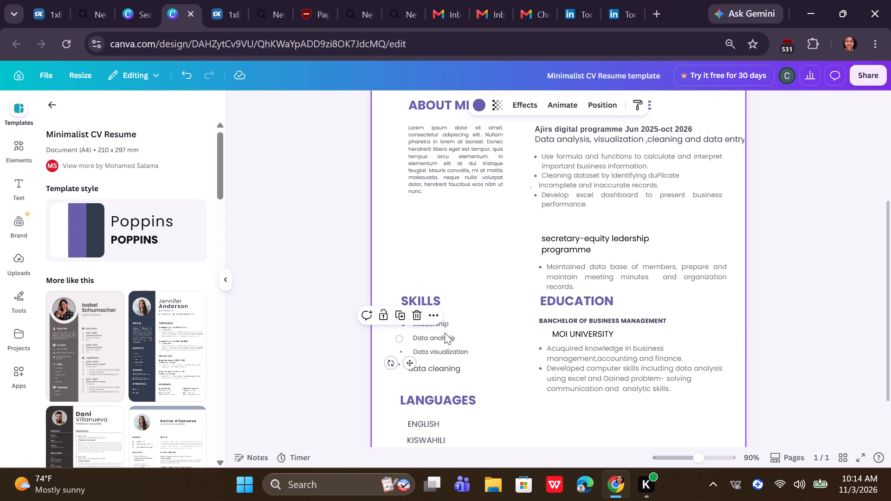
left_click(496, 349)
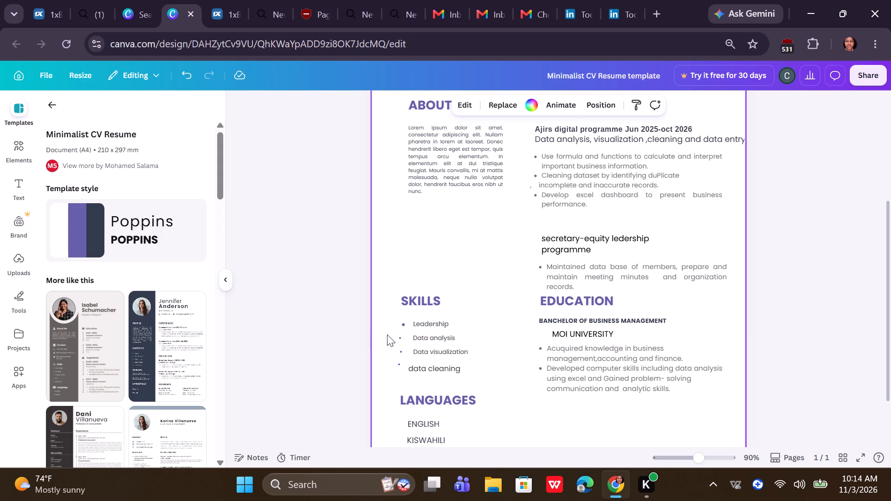
left_click_drag(399, 337, 403, 342)
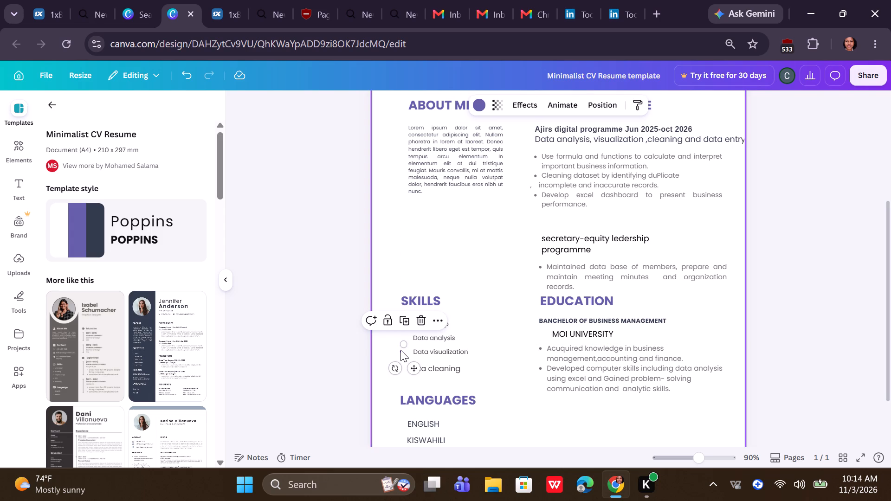
left_click(399, 350)
left_click_drag(399, 350, 400, 352)
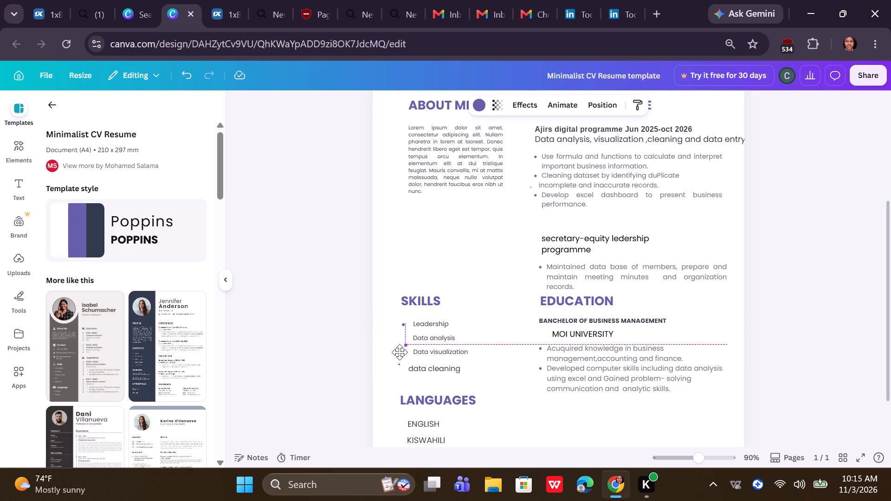
left_click_drag(400, 352, 401, 352)
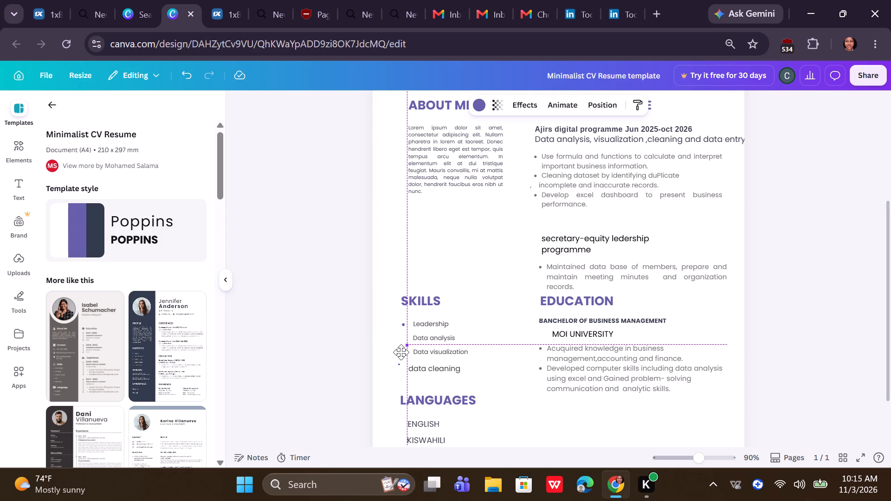
left_click_drag(401, 352, 398, 346)
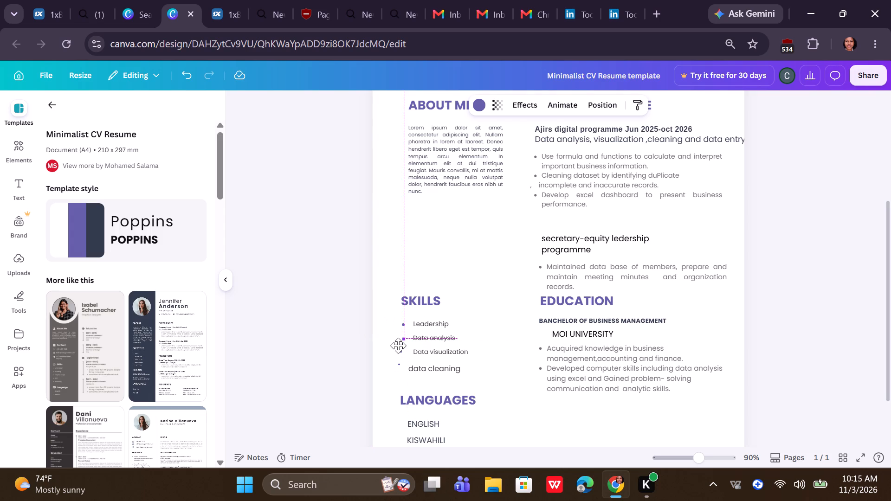
left_click_drag(398, 346, 397, 346)
left_click_drag(397, 346, 398, 345)
left_click_drag(398, 345, 397, 345)
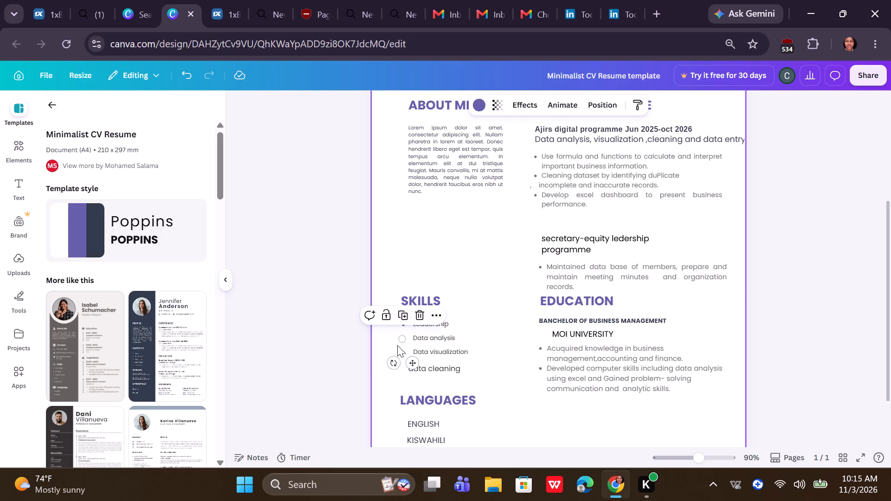
left_click(273, 299)
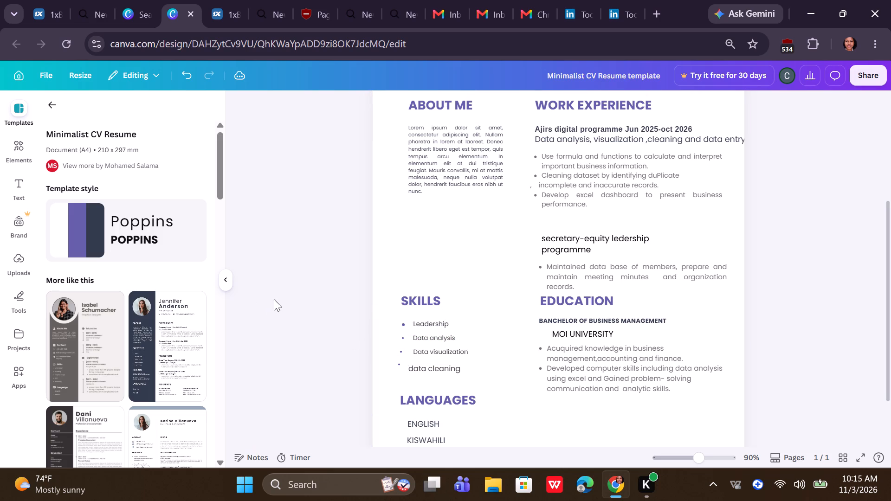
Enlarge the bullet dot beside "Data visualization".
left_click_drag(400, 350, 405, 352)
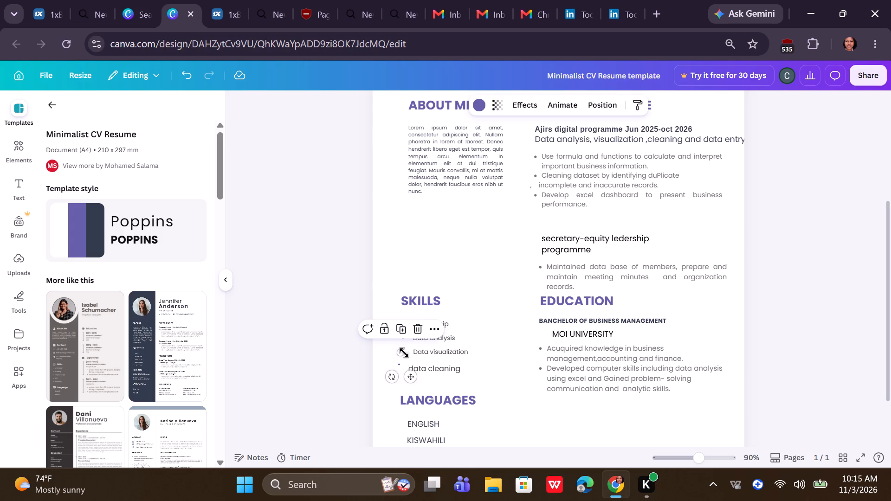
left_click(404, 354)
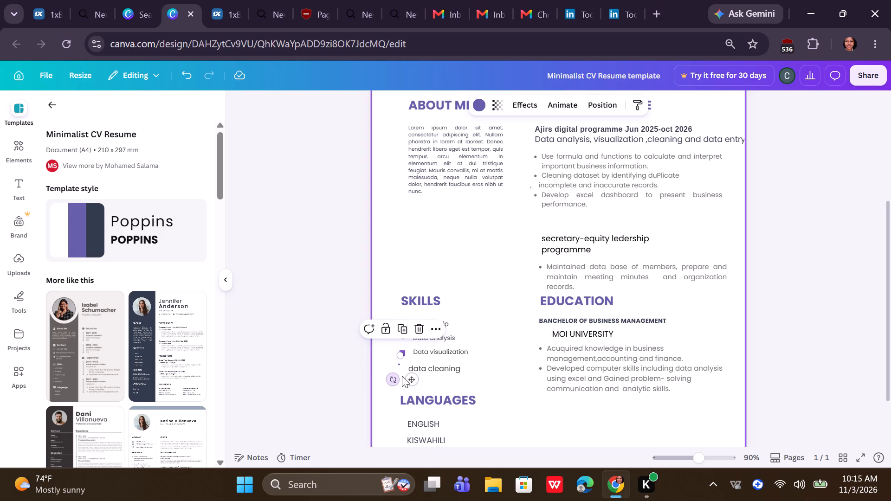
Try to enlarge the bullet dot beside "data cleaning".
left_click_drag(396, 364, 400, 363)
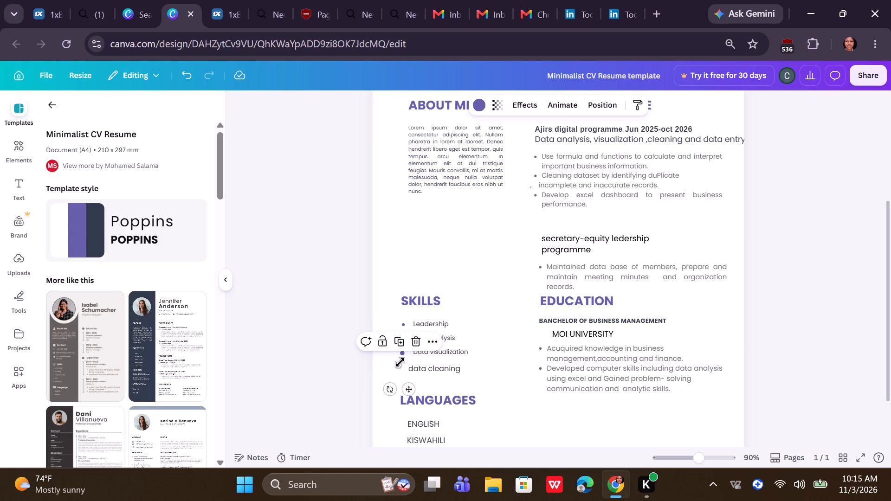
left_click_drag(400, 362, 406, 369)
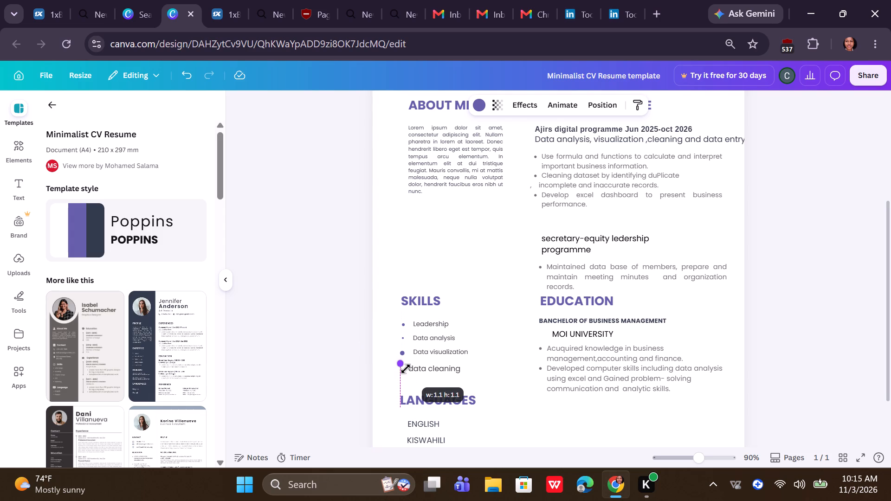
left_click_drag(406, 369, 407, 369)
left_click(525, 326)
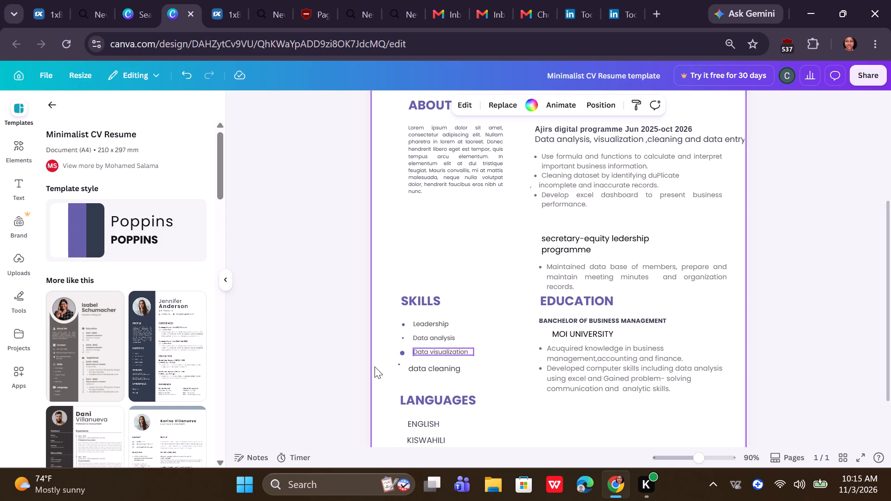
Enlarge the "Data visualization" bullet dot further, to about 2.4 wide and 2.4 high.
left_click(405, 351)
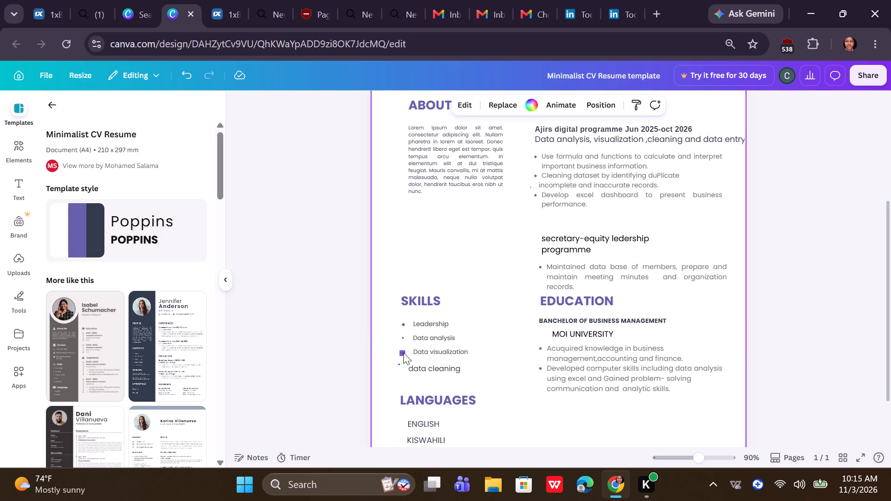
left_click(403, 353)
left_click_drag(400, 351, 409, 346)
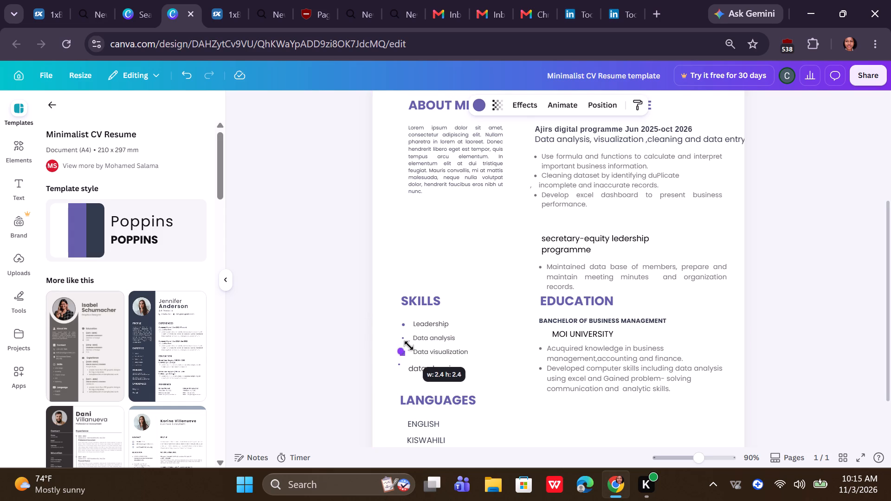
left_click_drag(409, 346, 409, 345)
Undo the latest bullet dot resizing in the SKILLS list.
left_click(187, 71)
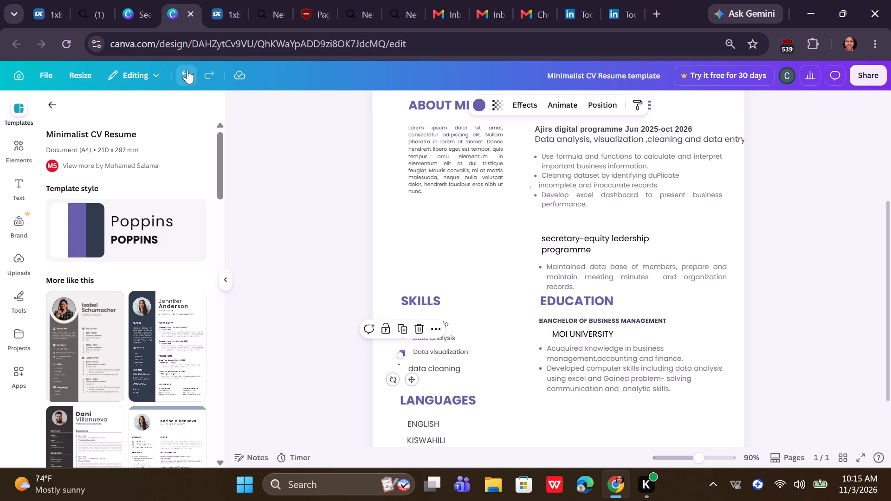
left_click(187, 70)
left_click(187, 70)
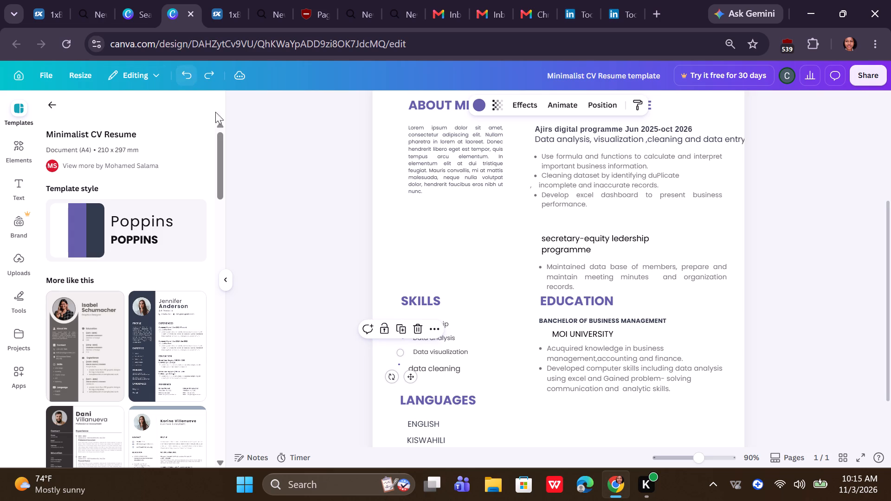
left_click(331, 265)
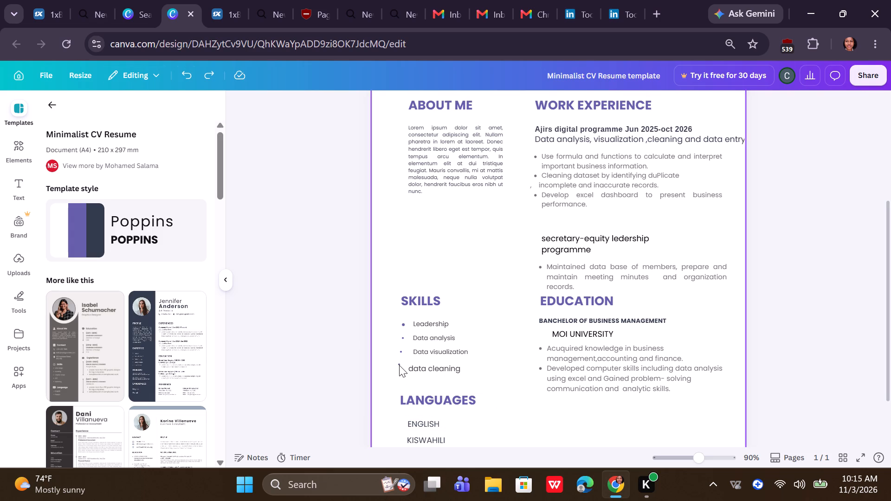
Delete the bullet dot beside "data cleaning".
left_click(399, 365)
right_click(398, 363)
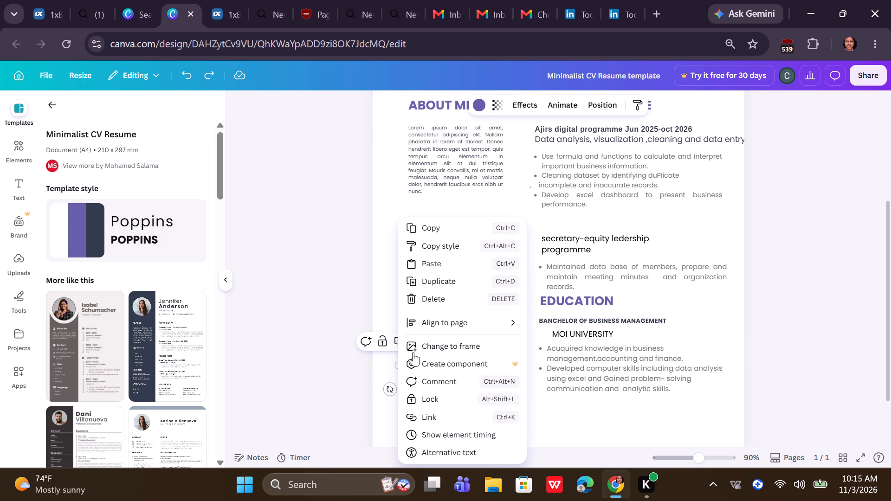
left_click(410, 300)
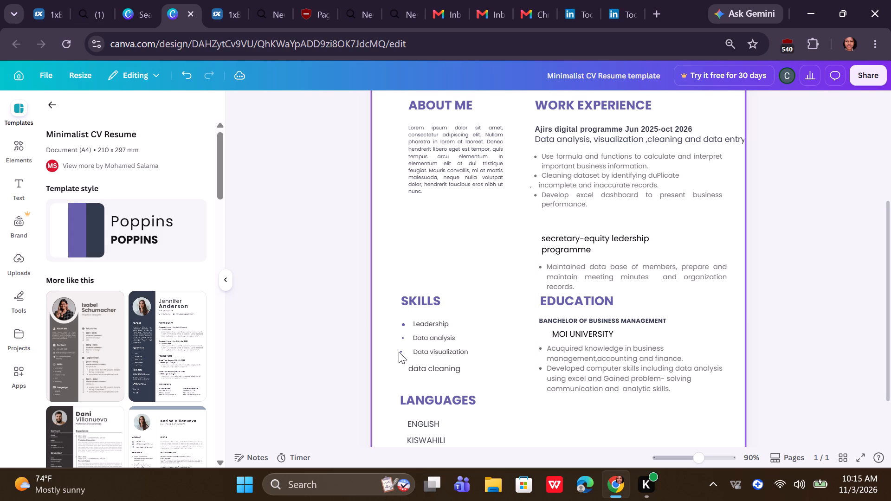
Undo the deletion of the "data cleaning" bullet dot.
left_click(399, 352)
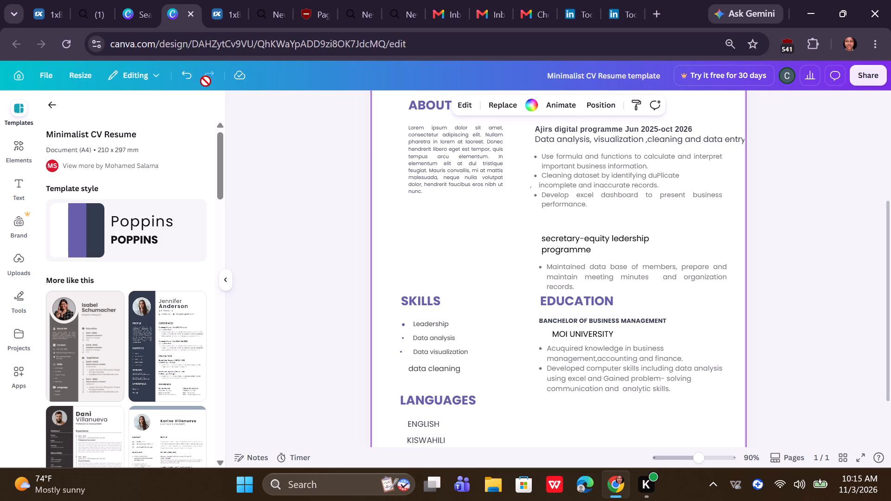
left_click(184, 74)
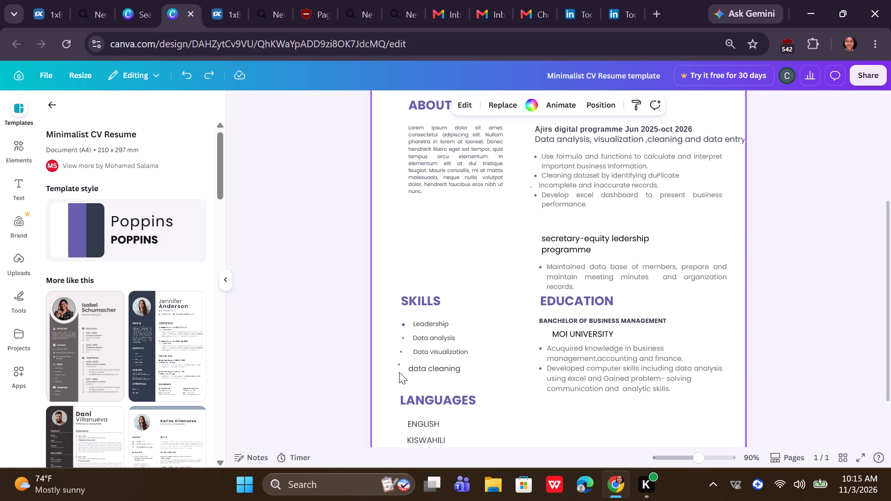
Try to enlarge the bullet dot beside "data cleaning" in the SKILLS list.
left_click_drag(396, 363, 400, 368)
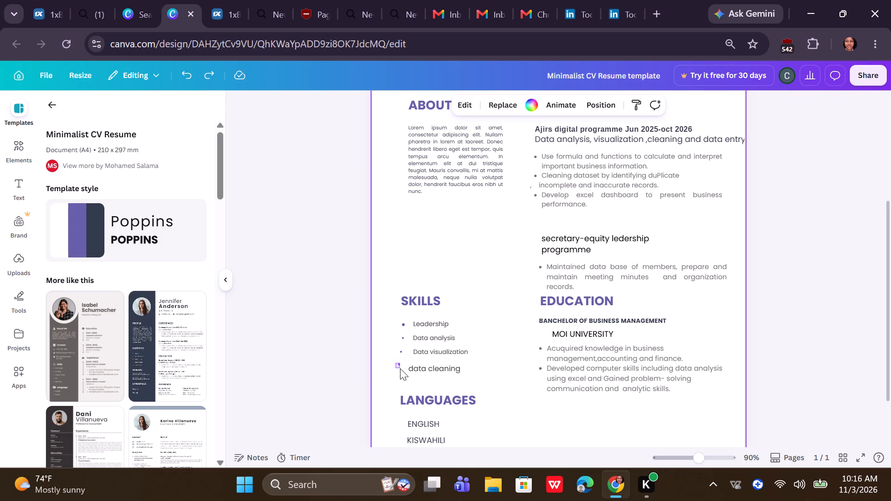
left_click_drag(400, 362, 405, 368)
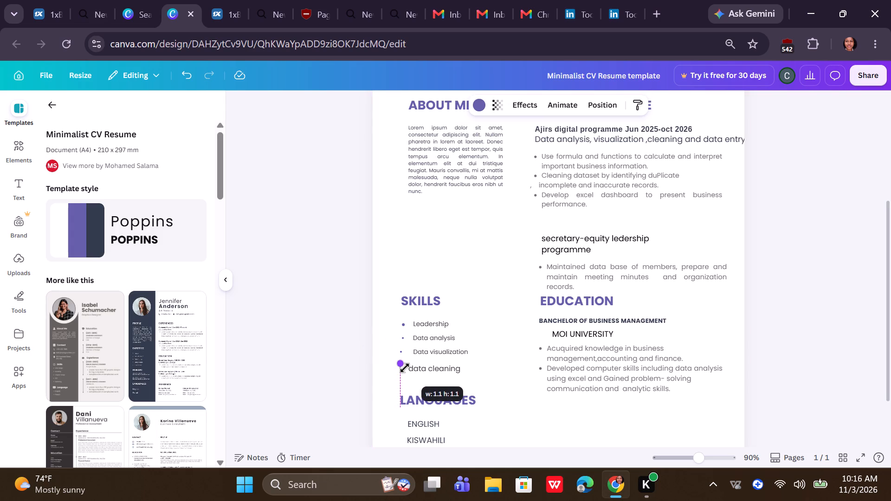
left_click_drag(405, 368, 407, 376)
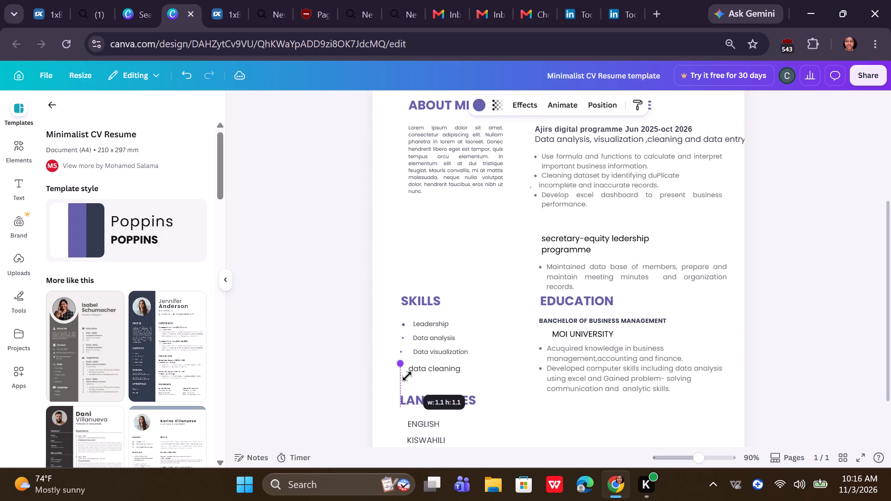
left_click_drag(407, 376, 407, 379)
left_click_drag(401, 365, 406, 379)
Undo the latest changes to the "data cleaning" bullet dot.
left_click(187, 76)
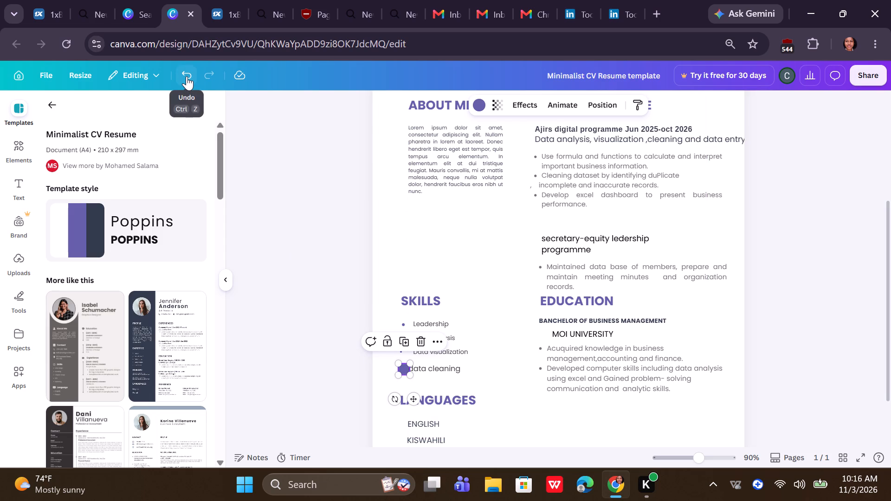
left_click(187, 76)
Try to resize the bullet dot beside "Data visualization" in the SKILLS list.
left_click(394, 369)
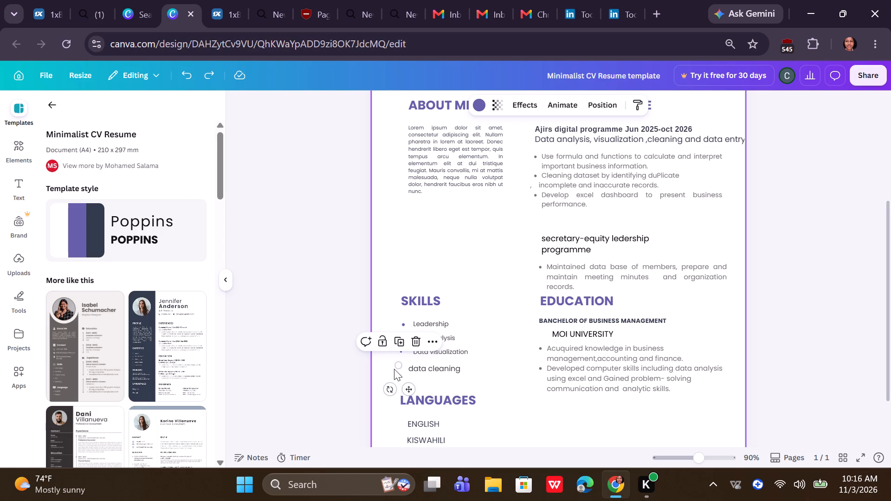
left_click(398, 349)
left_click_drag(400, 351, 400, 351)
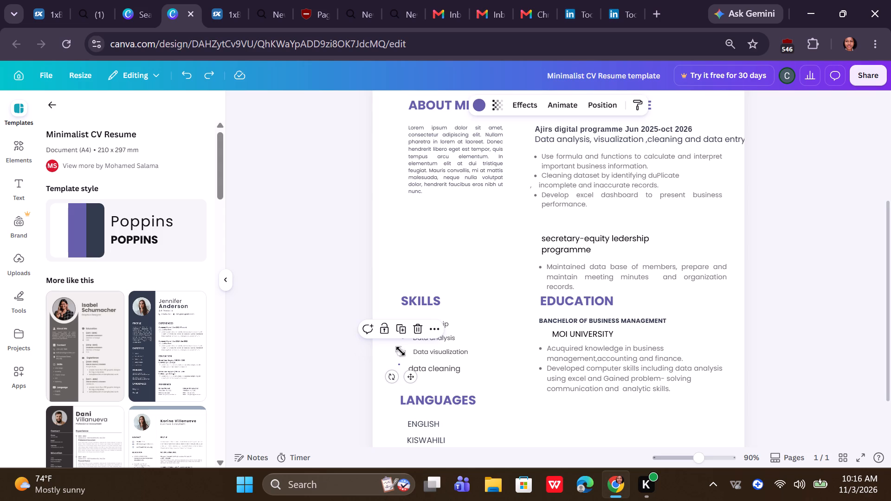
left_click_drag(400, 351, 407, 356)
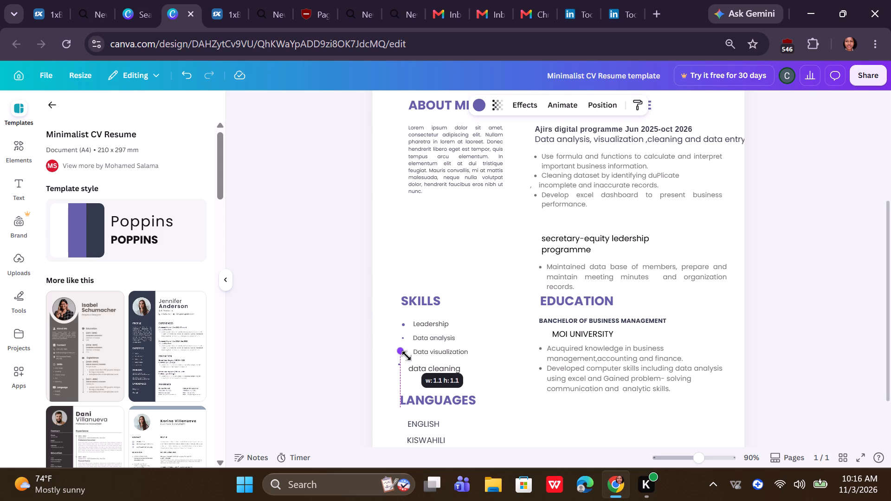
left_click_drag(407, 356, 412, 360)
Move the "data cleaning" bullet dot level with its text, in line with the "Leadership" and "Data analysis" dots.
left_click(396, 363)
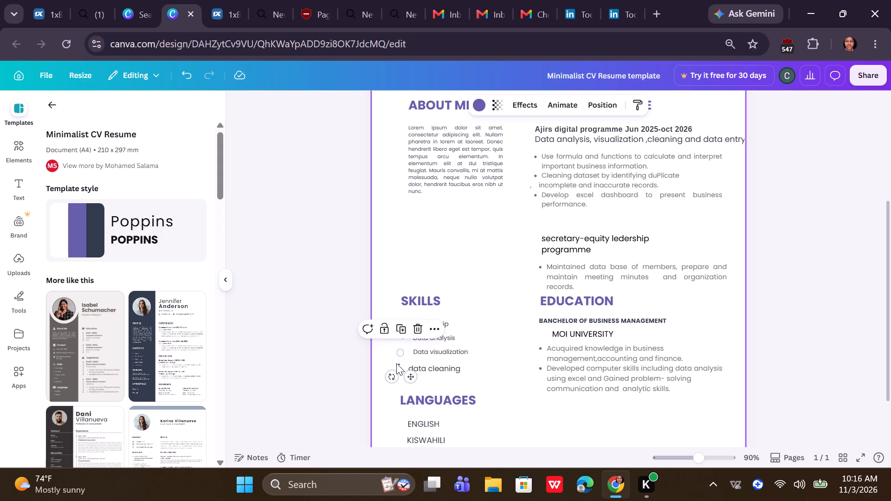
left_click_drag(398, 363, 402, 372)
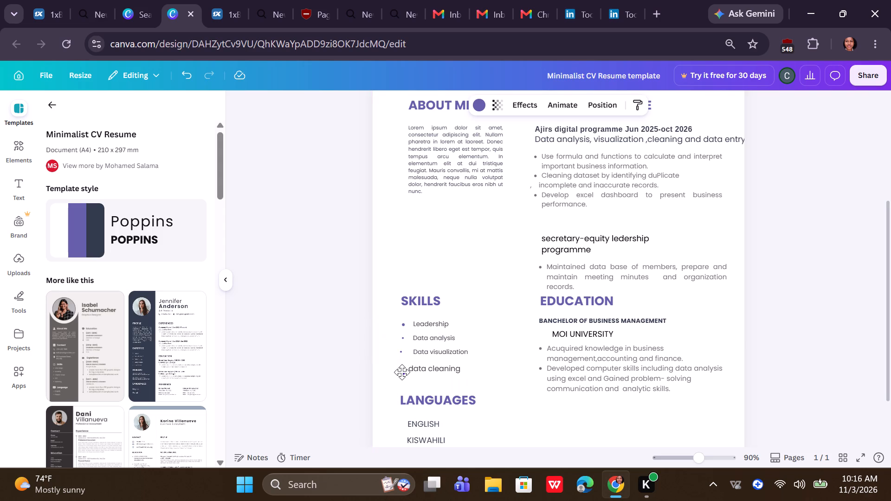
left_click_drag(402, 372, 402, 368)
left_click(334, 353)
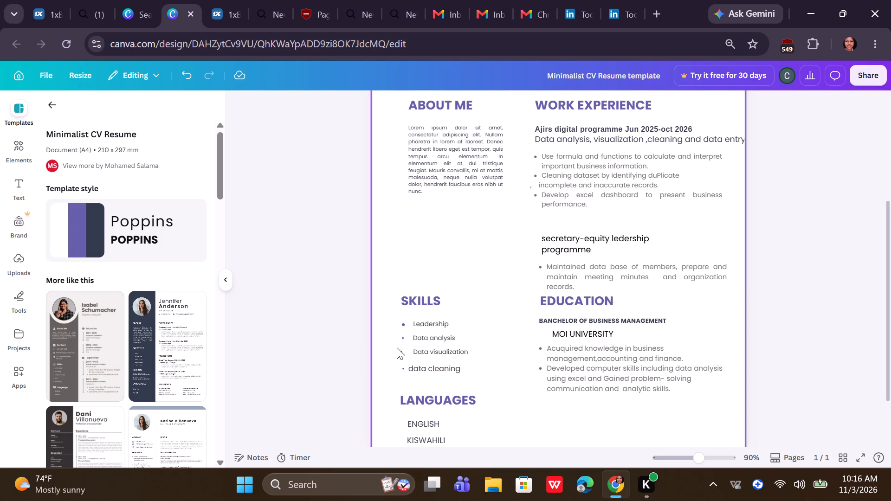
Capitalise the first letter of the last skill so that it reads "Data cleaning".
left_click(407, 369)
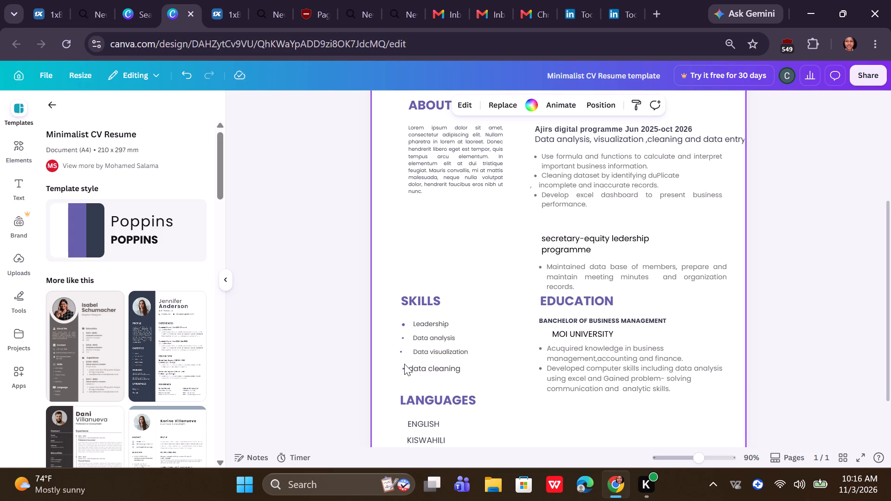
key("space")
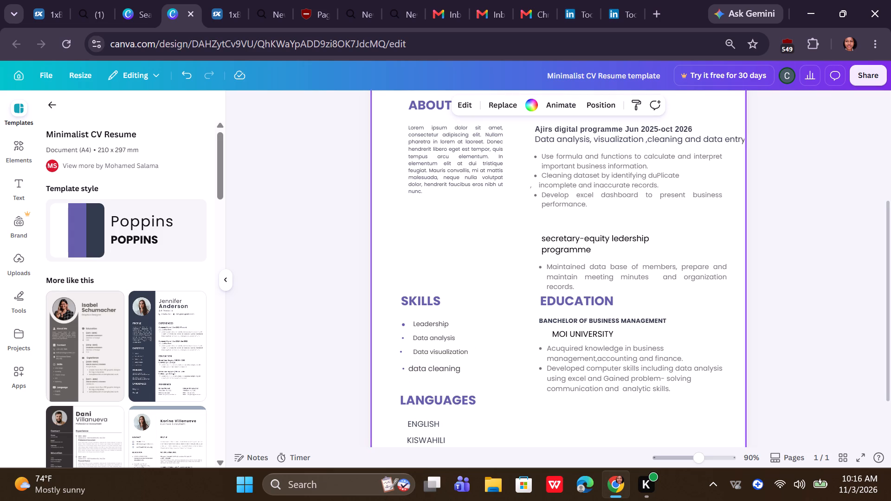
left_click(407, 363)
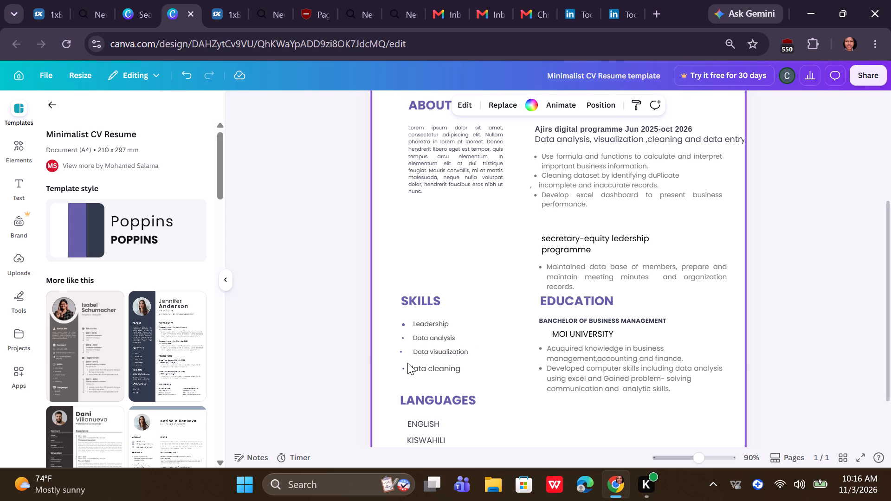
left_click(407, 363)
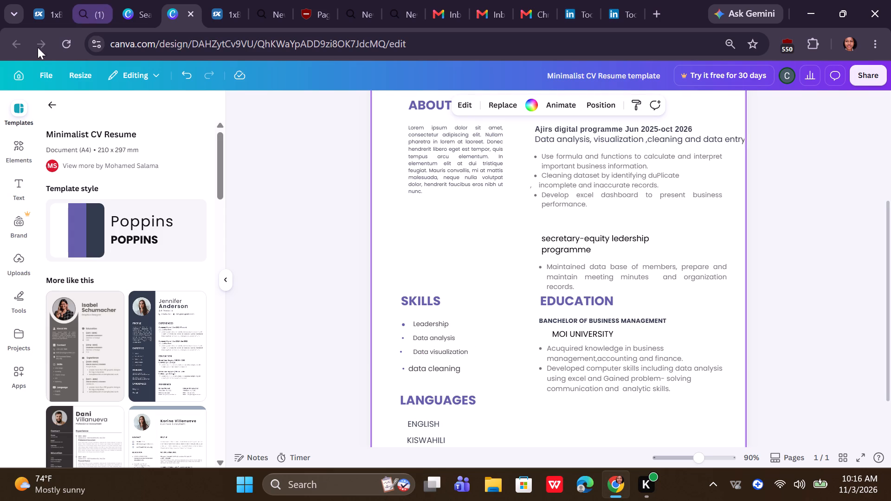
left_click(407, 368)
left_click(413, 366)
left_click(413, 366)
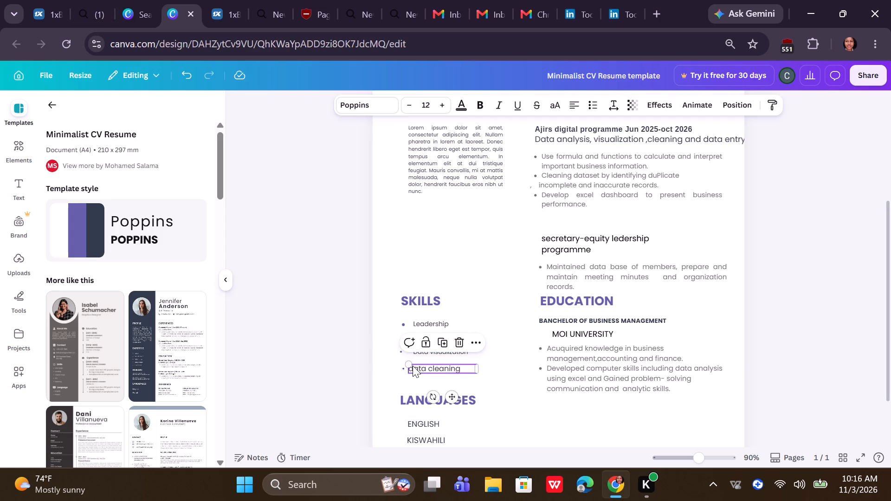
key("BackSpace")
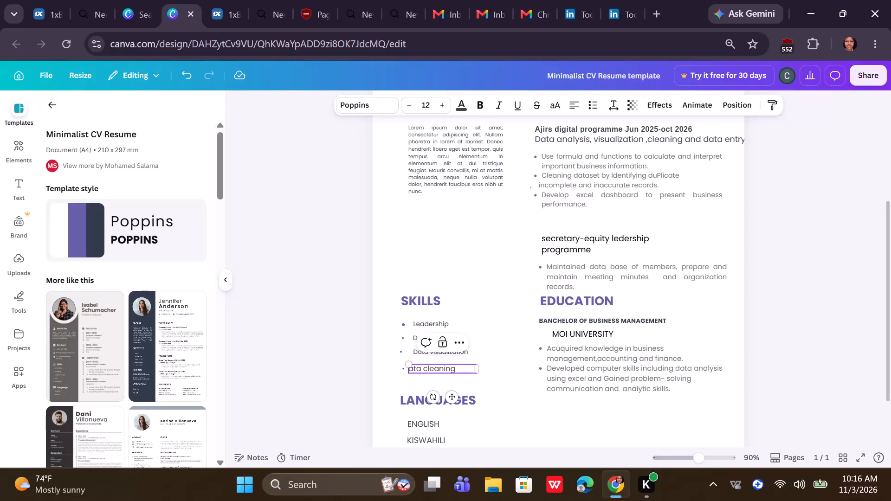
key("d")
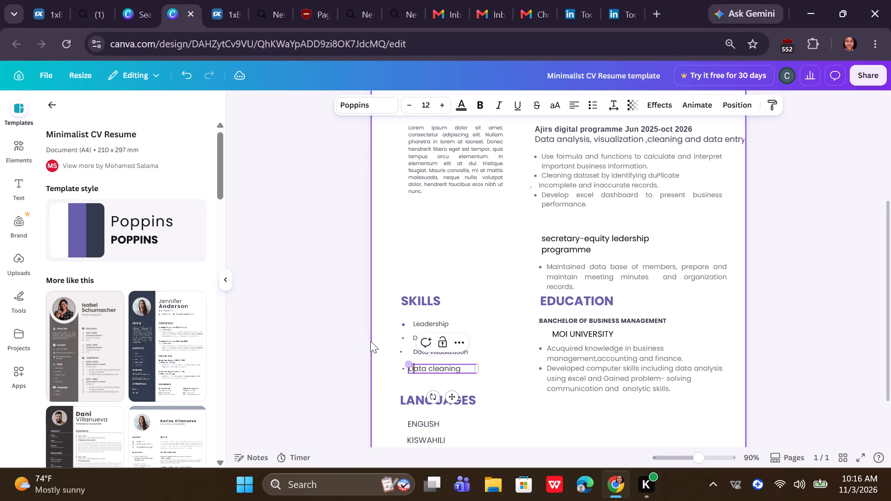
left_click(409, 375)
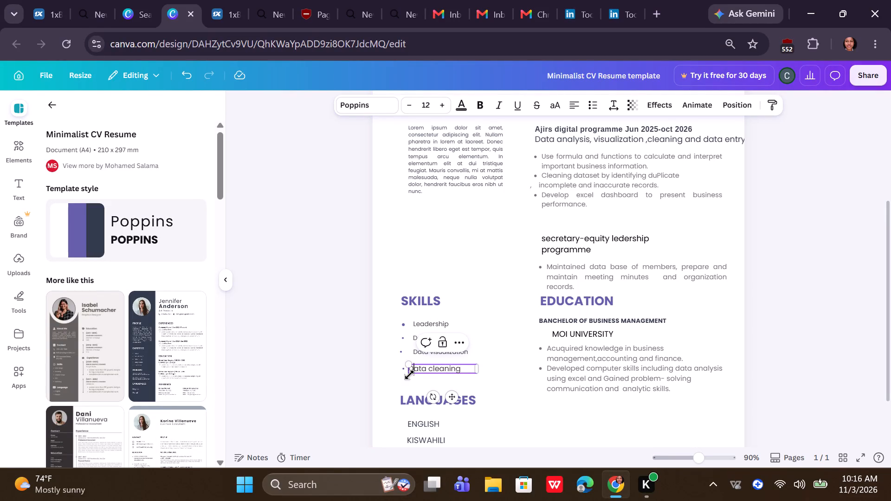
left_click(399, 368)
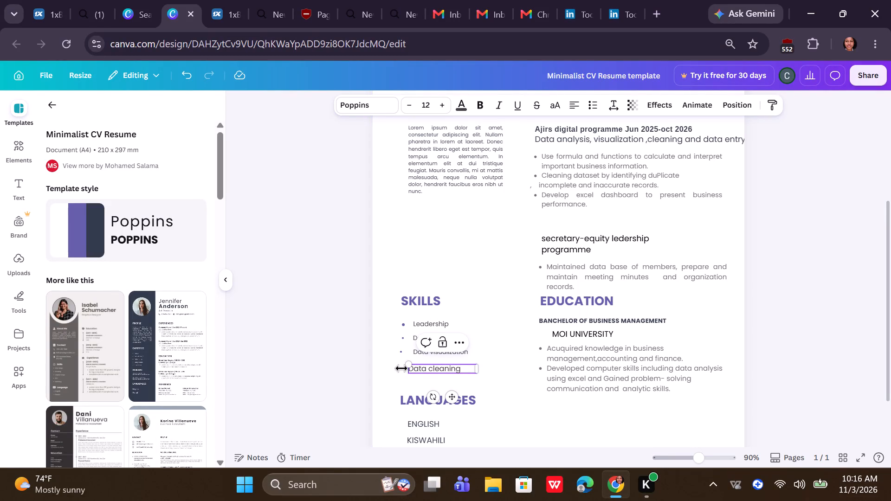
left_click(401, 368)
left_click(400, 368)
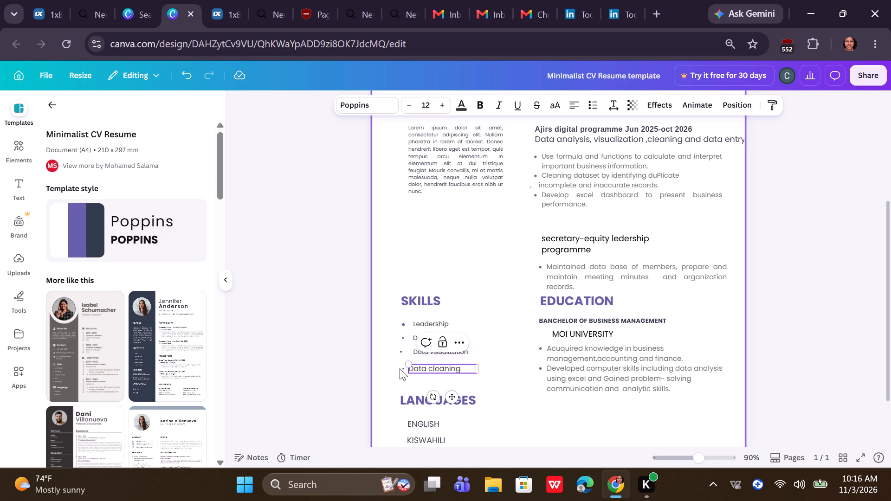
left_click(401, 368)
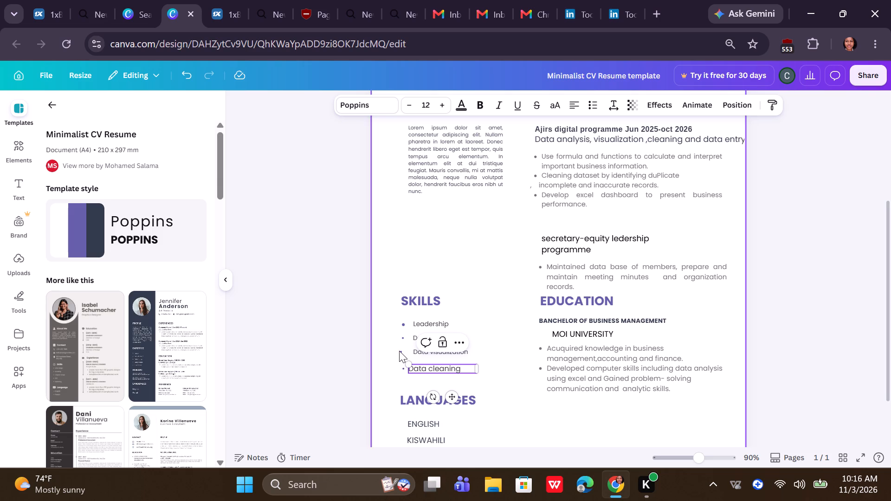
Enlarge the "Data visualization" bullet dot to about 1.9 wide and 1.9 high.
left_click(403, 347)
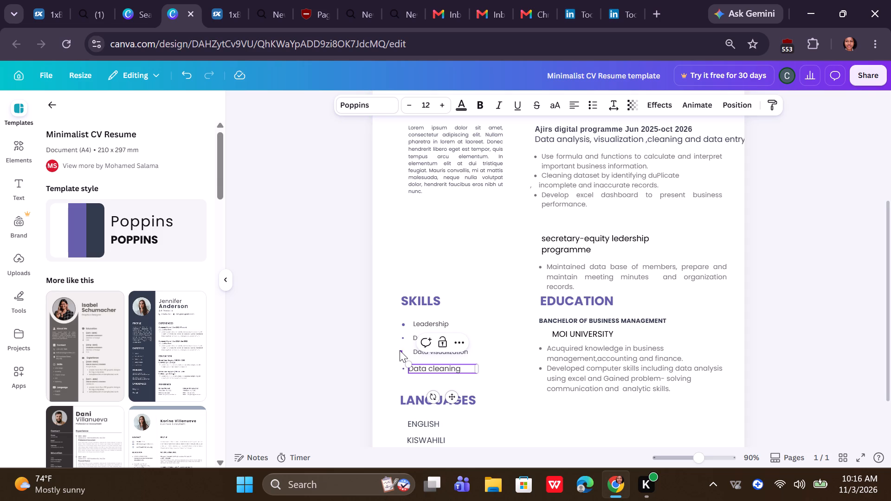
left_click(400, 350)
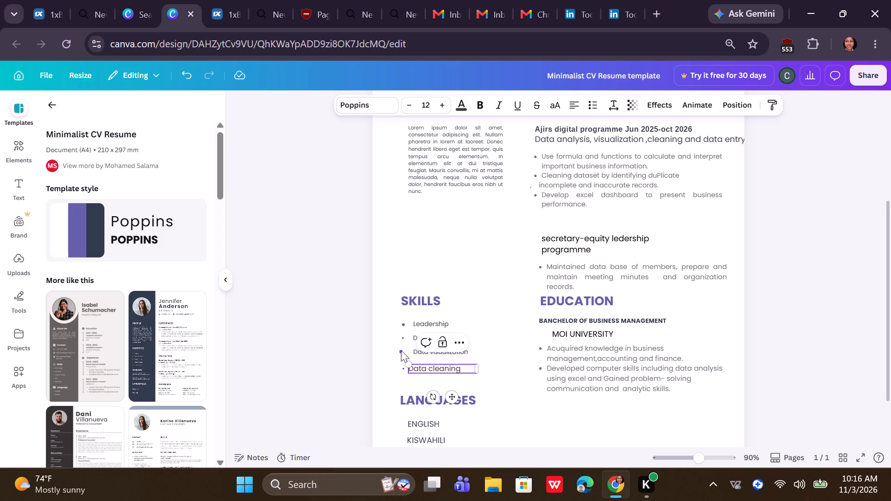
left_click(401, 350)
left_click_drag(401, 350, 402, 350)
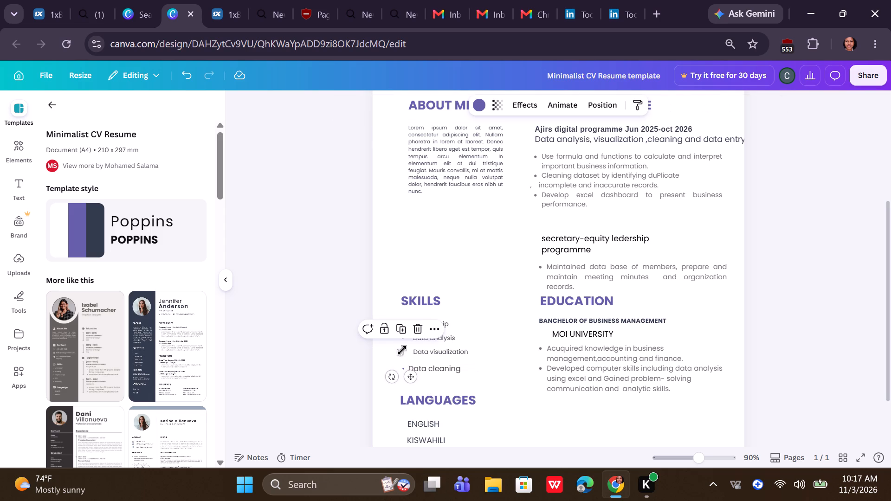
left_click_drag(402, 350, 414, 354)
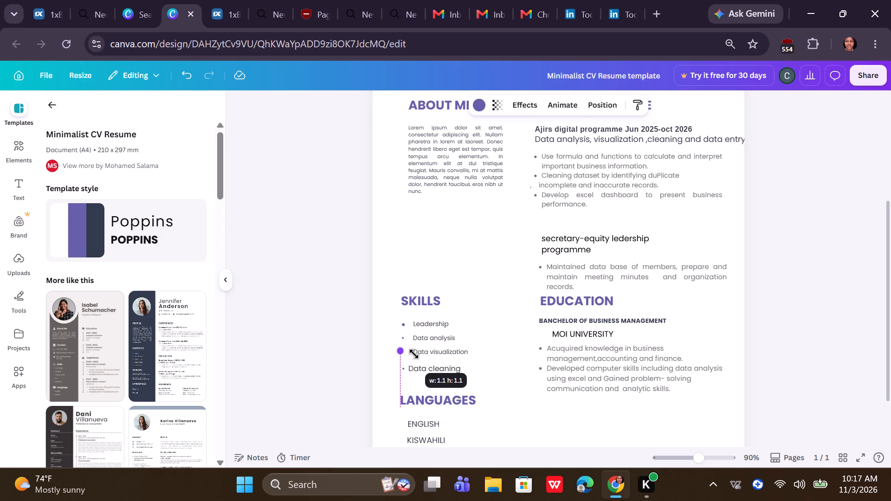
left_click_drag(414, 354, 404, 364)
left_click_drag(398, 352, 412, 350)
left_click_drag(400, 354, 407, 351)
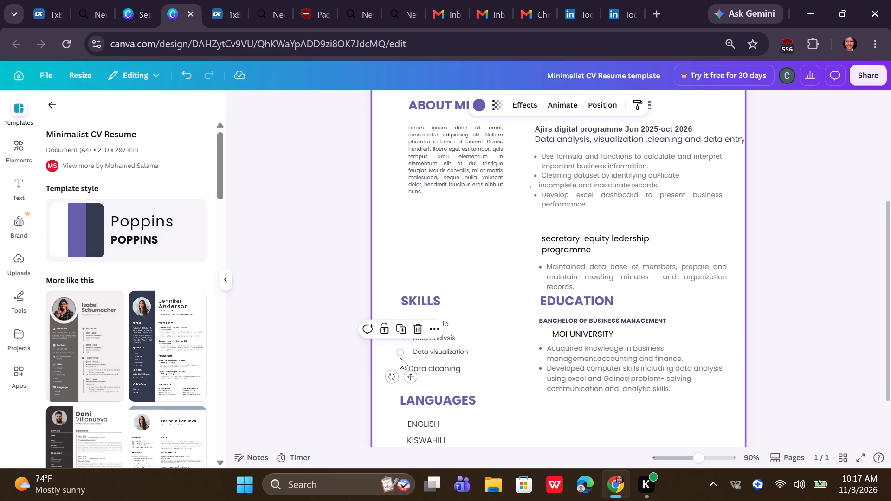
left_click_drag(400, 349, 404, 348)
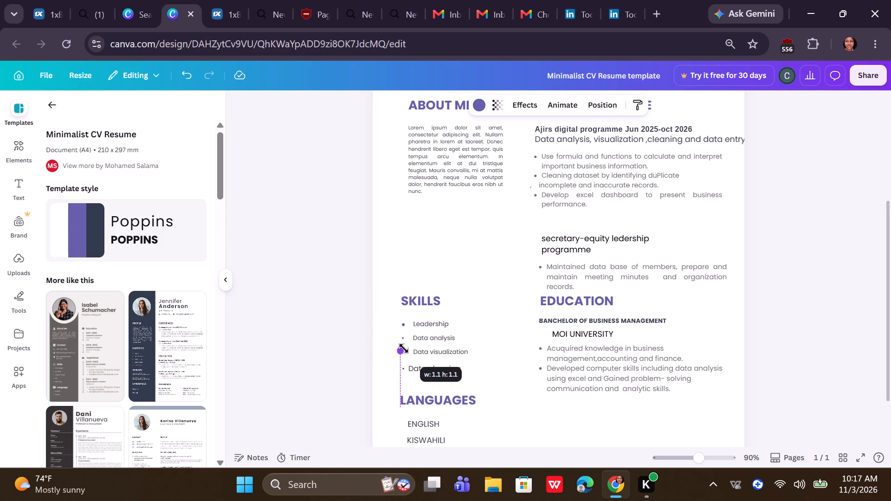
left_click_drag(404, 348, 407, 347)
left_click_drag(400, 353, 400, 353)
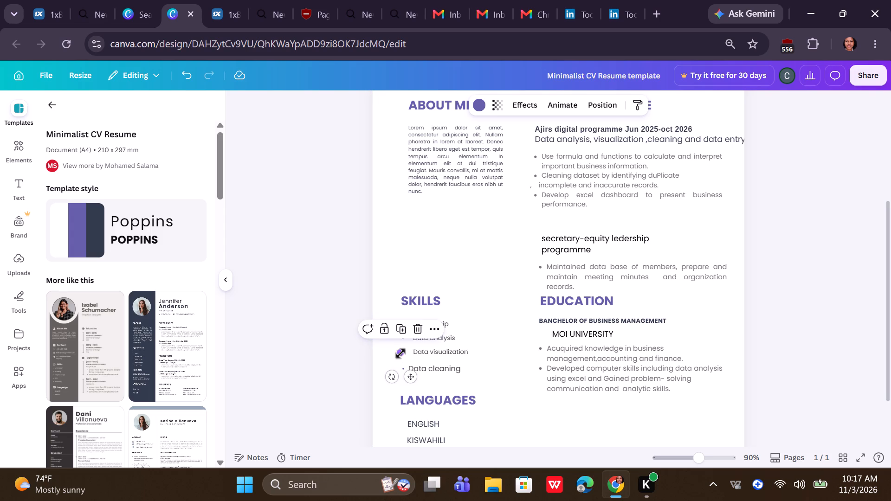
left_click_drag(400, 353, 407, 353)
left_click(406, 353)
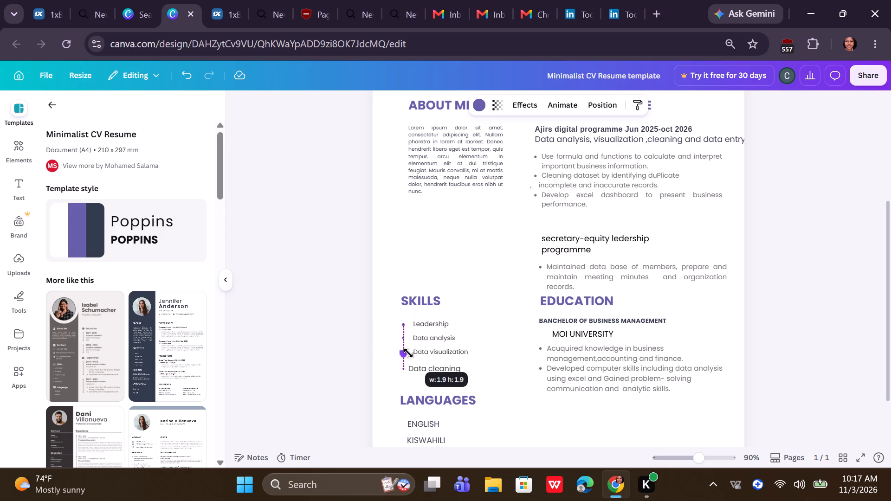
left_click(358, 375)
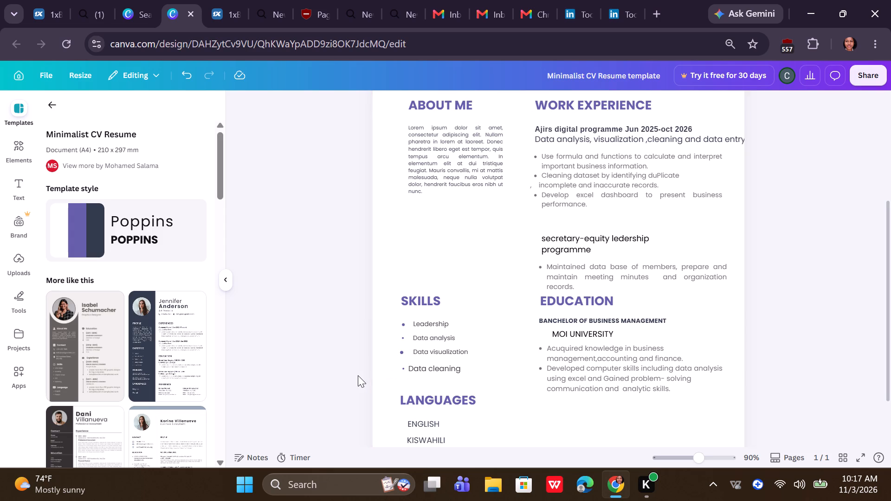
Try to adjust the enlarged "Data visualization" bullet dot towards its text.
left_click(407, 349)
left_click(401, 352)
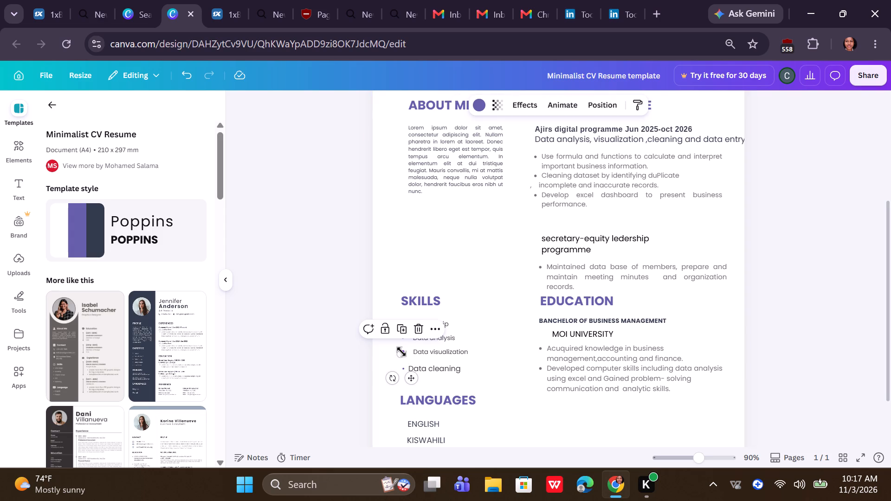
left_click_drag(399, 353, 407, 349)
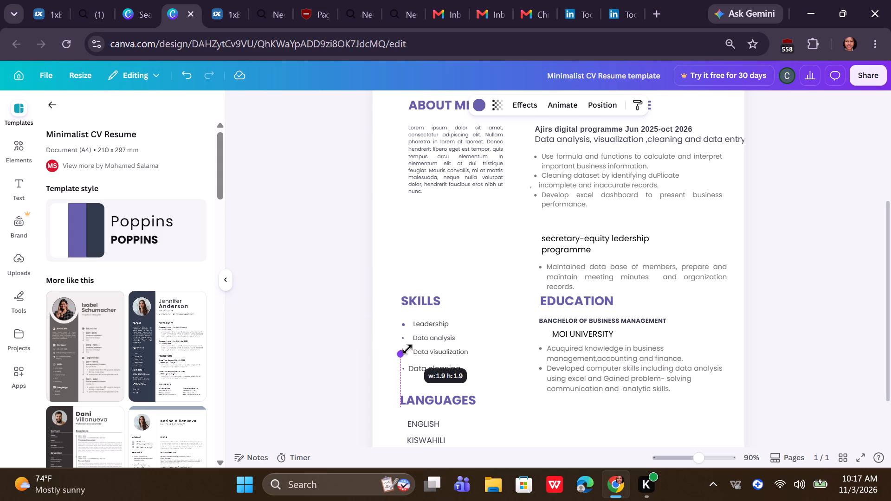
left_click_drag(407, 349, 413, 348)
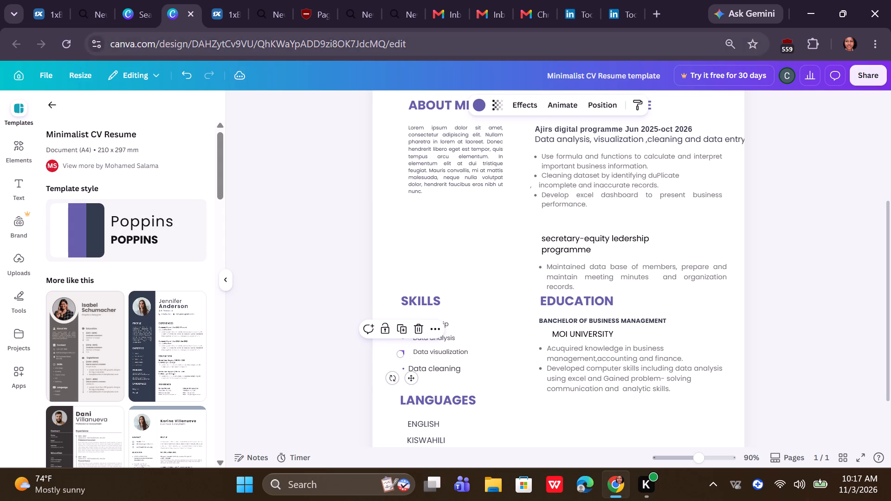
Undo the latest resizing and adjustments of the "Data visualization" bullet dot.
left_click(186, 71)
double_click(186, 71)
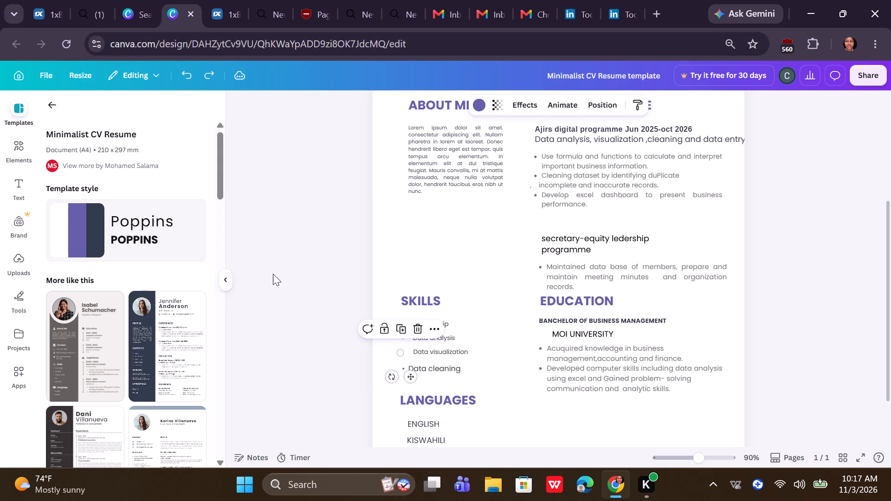
Shift the "Data visualization" bullet dot closer to its text.
left_click(294, 299)
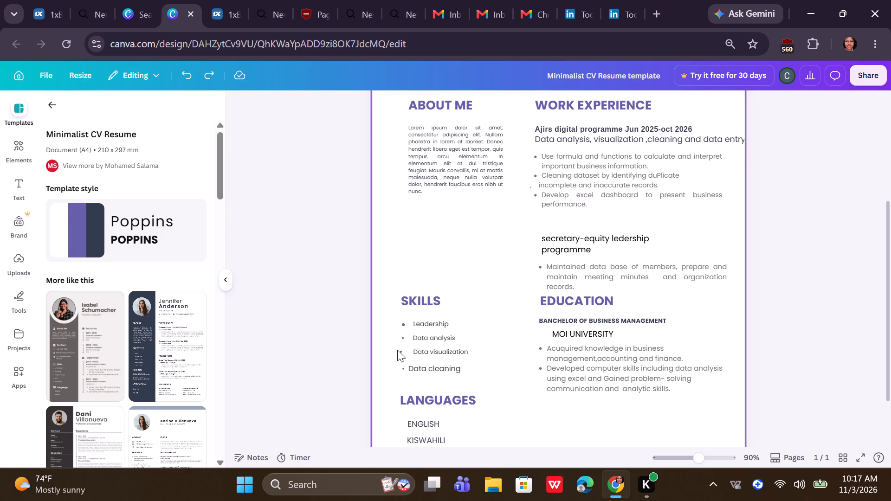
left_click(399, 348)
left_click_drag(400, 350, 401, 350)
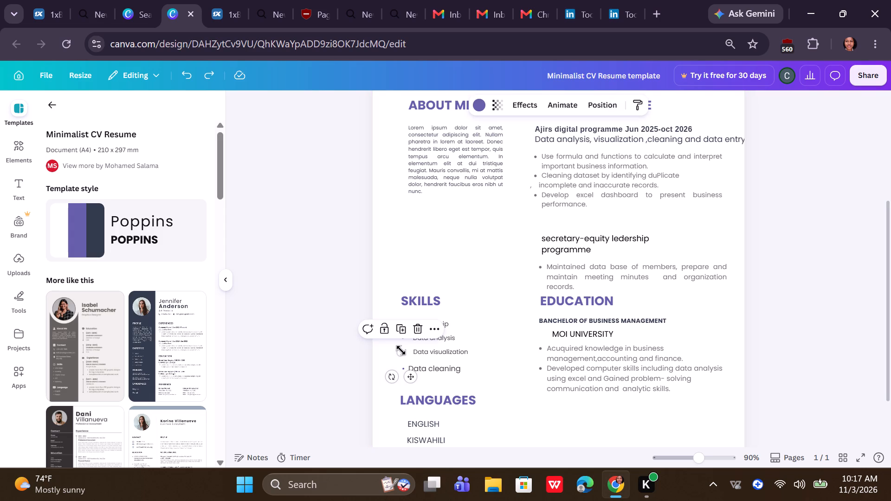
left_click_drag(401, 350, 405, 351)
left_click(328, 348)
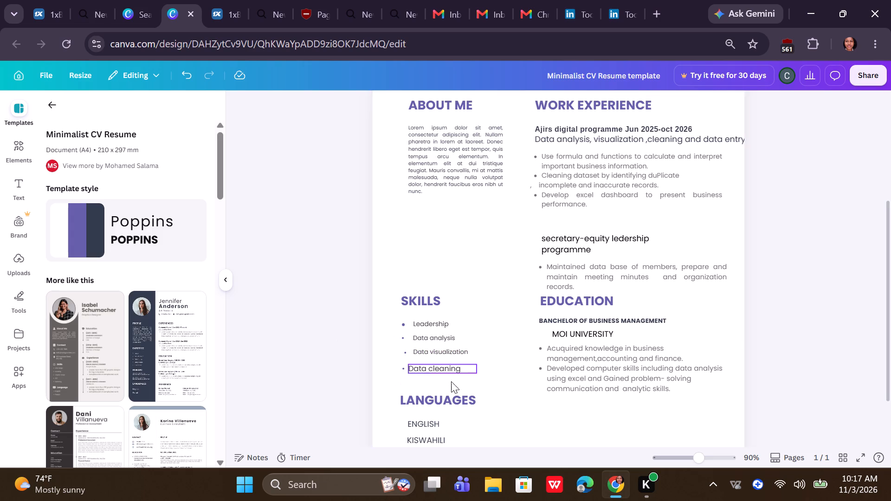
Shrink the "Data cleaning" text slightly from its left edge so it starts in line with the skills above.
left_click(404, 366)
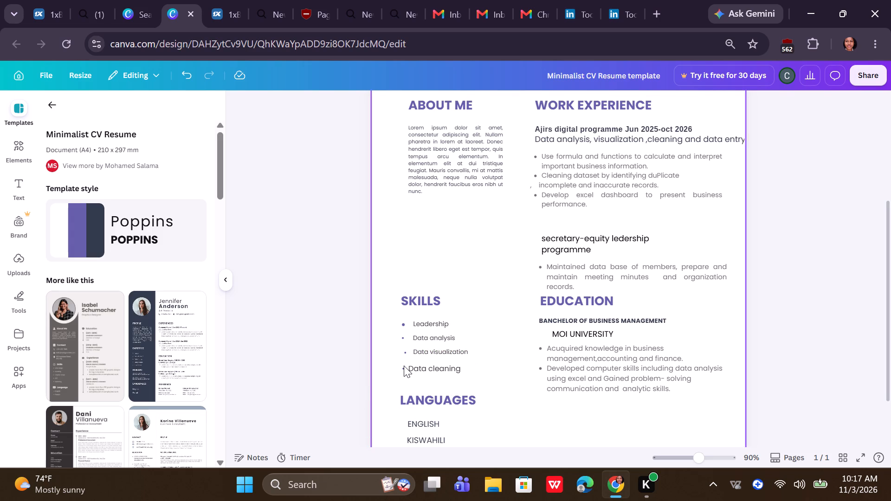
left_click(410, 366)
left_click_drag(410, 366, 412, 367)
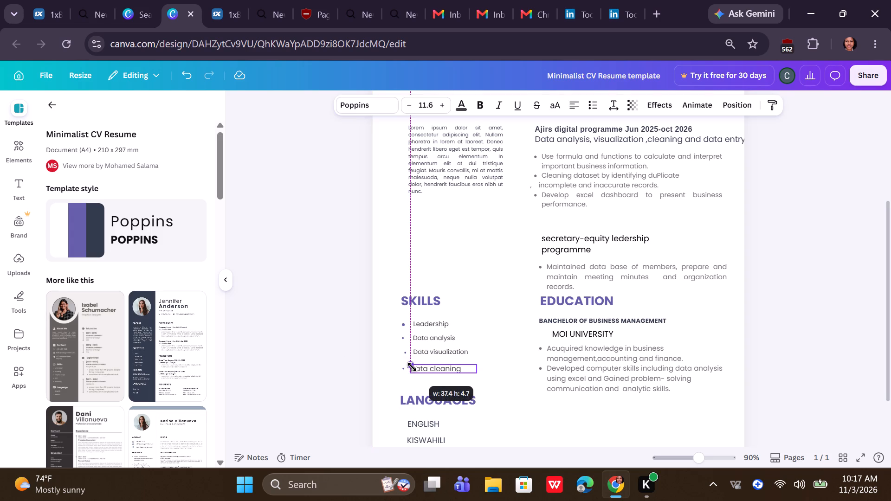
left_click_drag(412, 367, 416, 367)
left_click(401, 379)
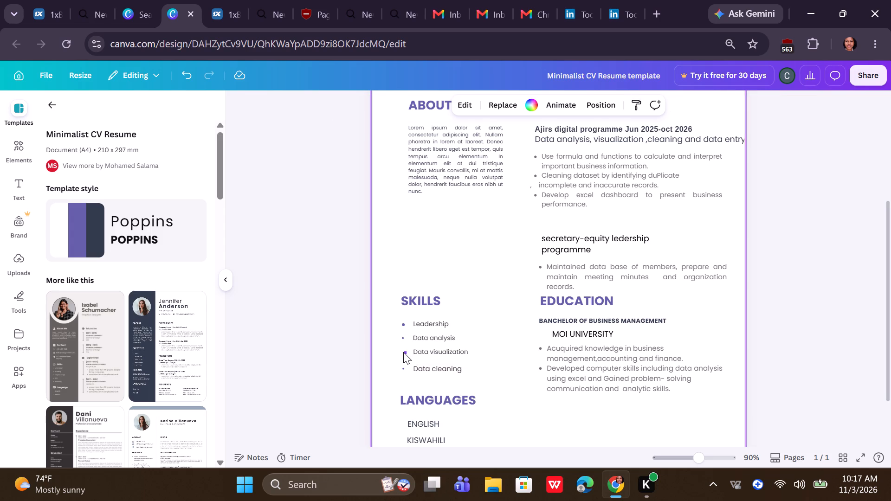
Adjust the "Data visualization" and "Data analysis" bullet dots to line up vertically with the other skill dots.
left_click(403, 352)
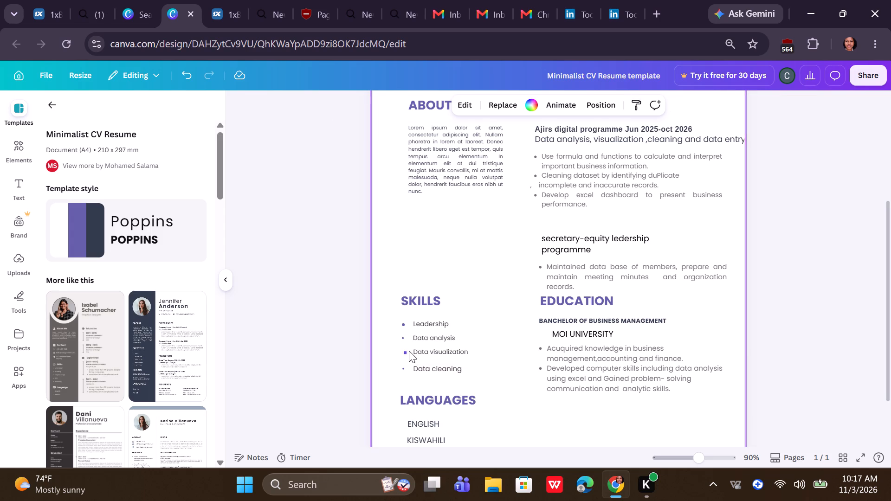
left_click(404, 352)
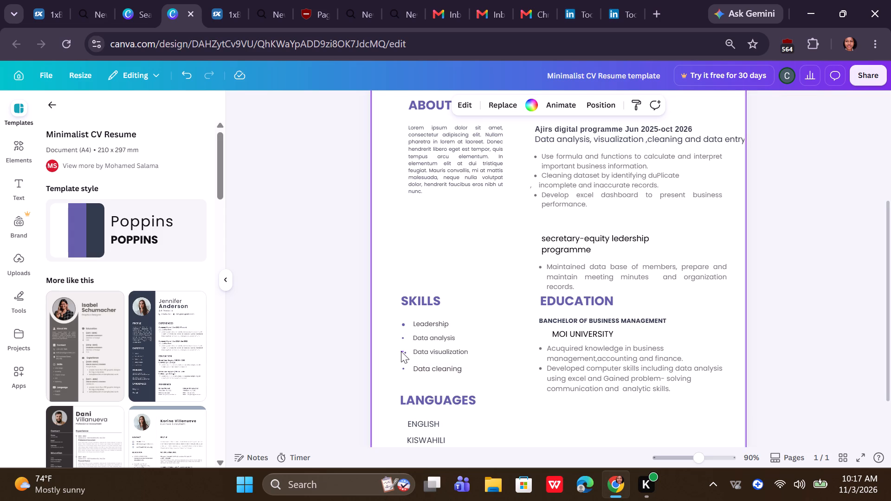
left_click(405, 351)
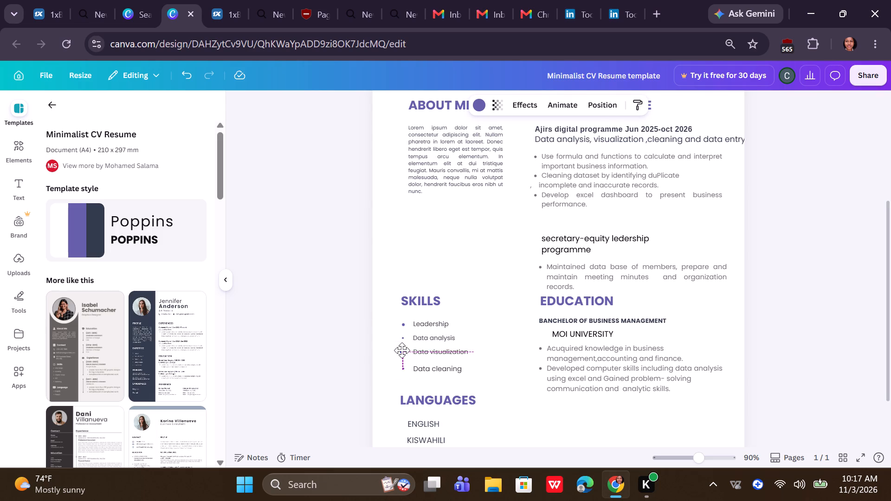
left_click(337, 359)
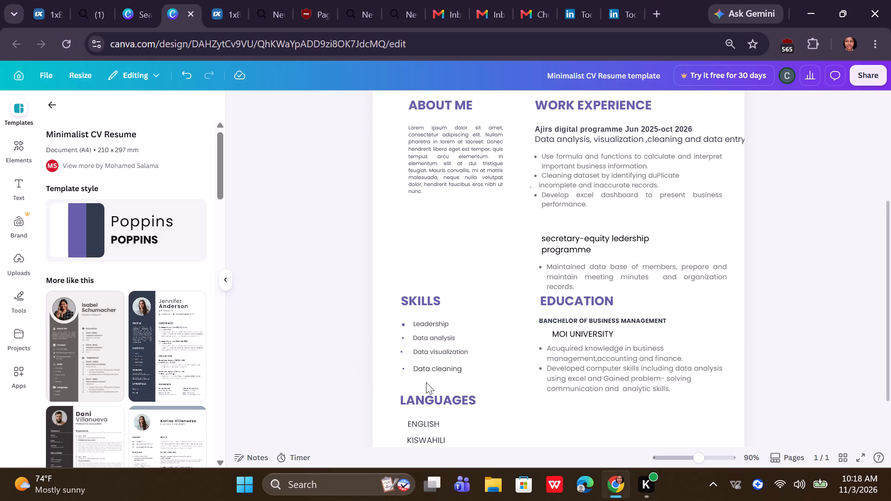
left_click(399, 347)
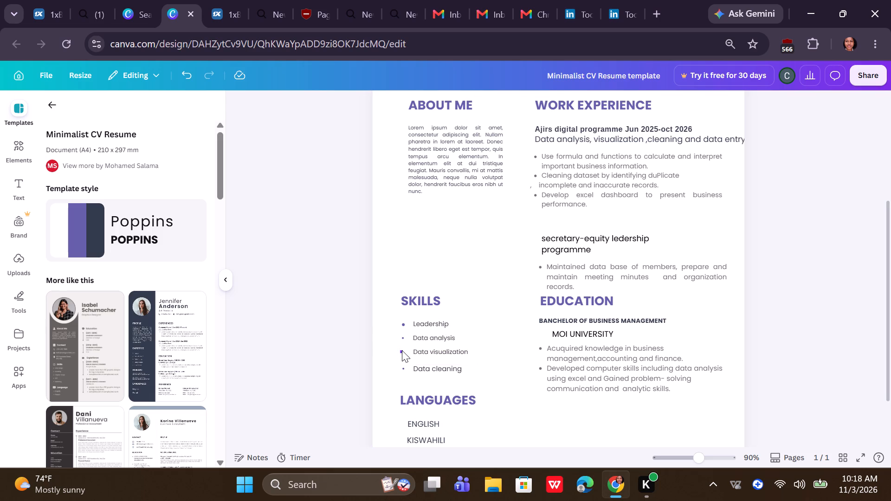
left_click(402, 350)
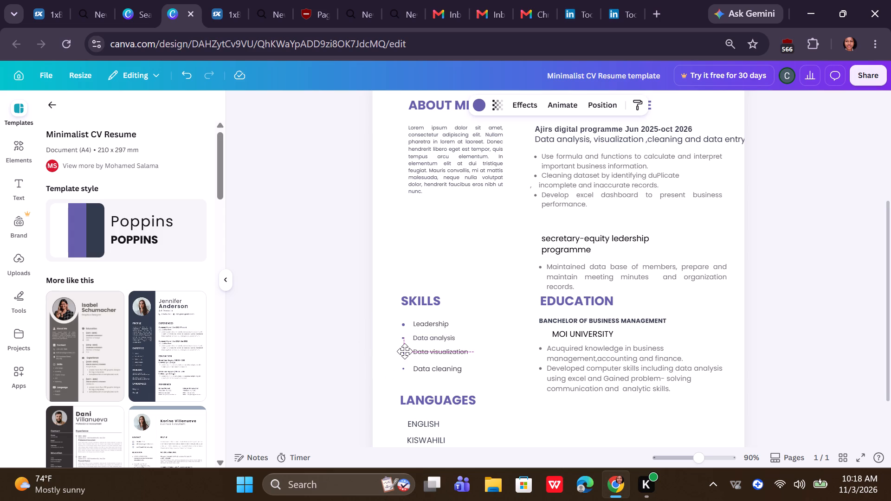
left_click(329, 368)
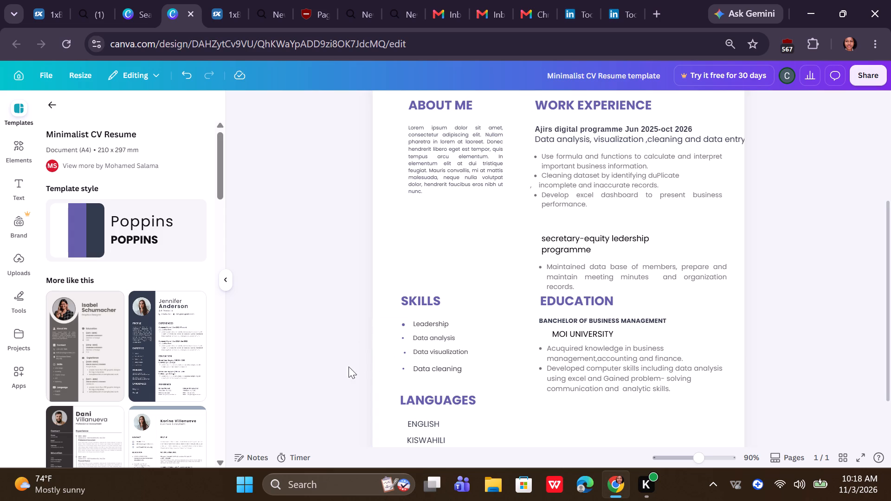
left_click(404, 350)
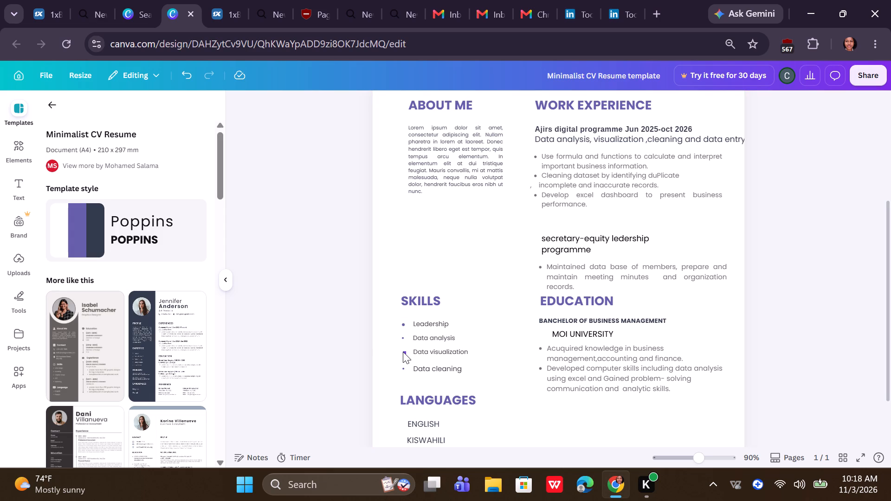
left_click(403, 350)
left_click(399, 335)
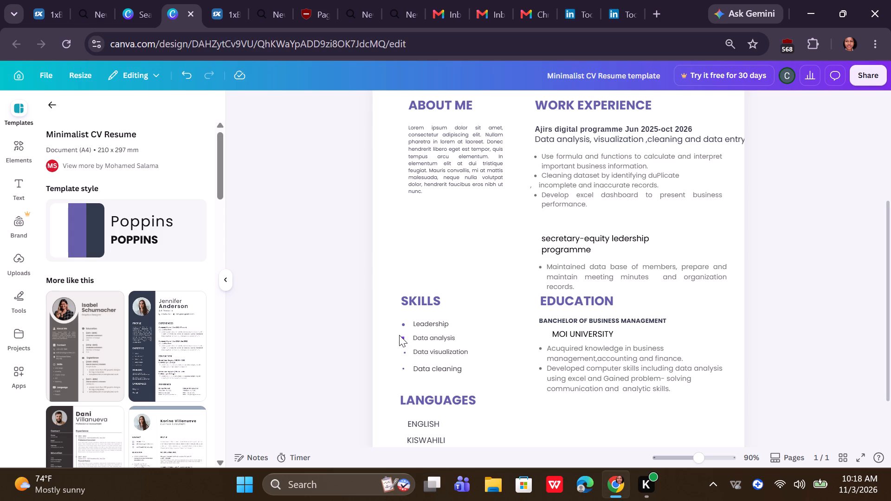
left_click(402, 334)
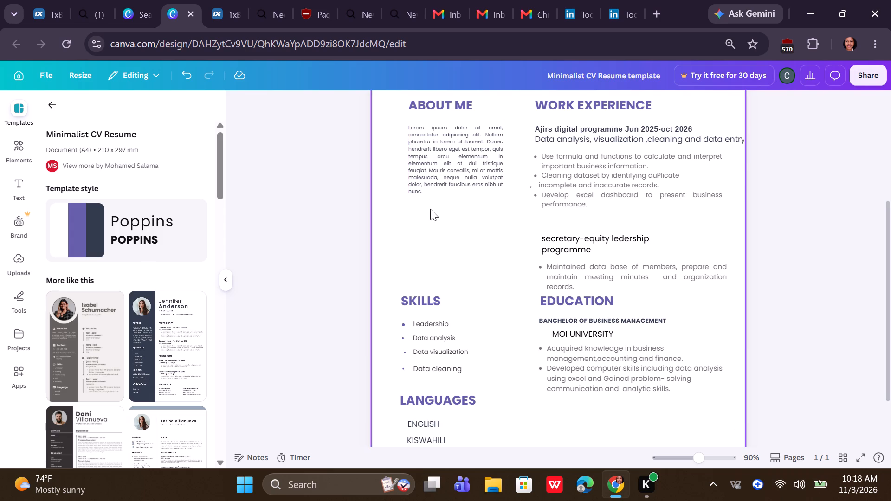
Select the phone number text in the contact line above the About Me section.
scroll(431, 211, "up", 2)
left_click(423, 253)
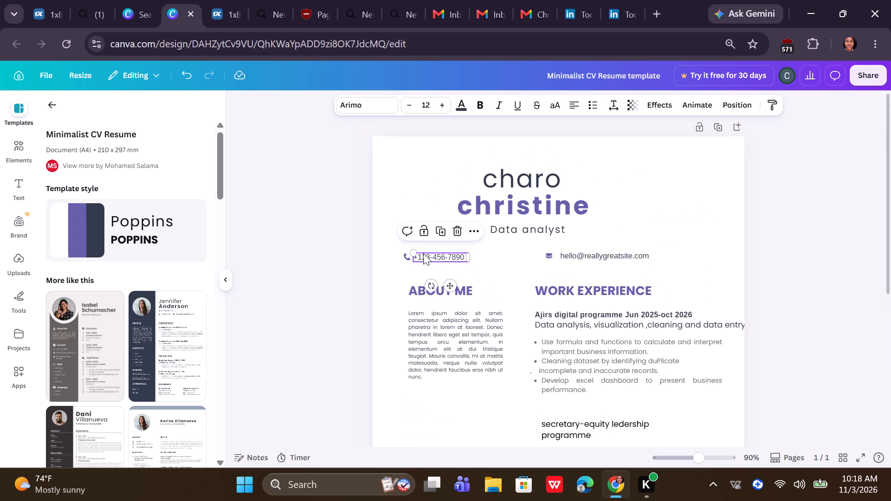
left_click(406, 308)
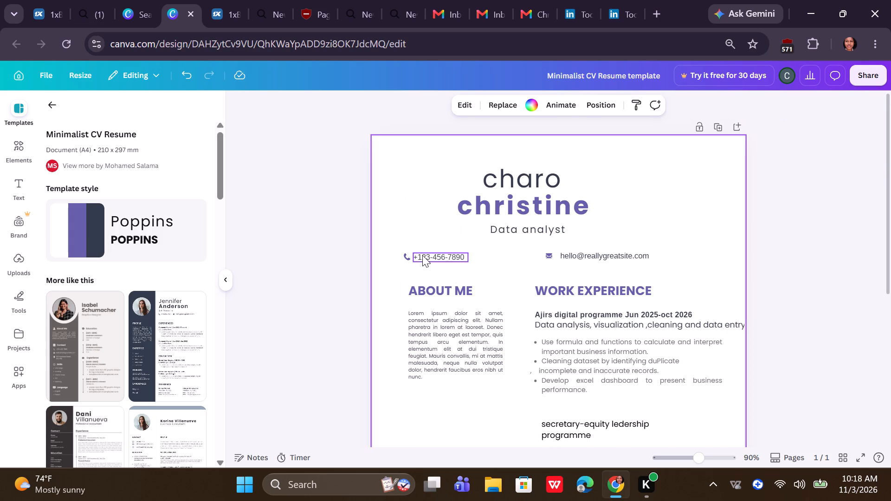
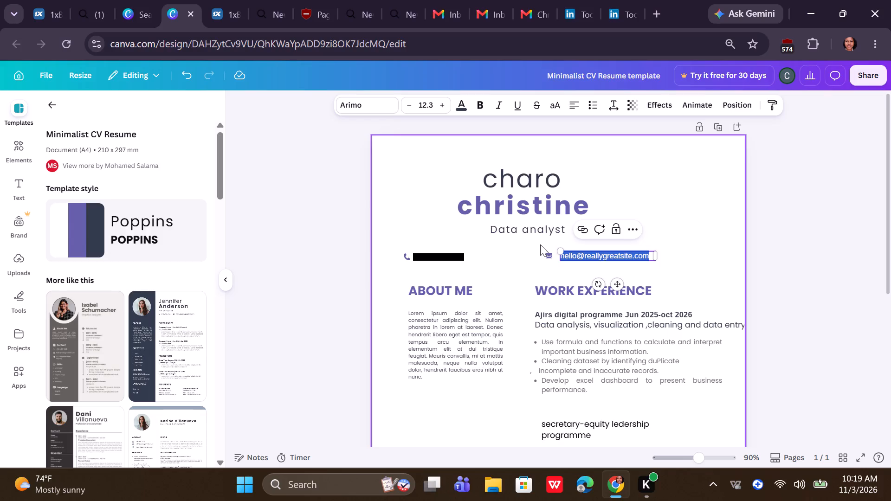
Replace the placeholder email in the contact line above the Work Experience section with the CV owner's email address.
key("BackSpace")
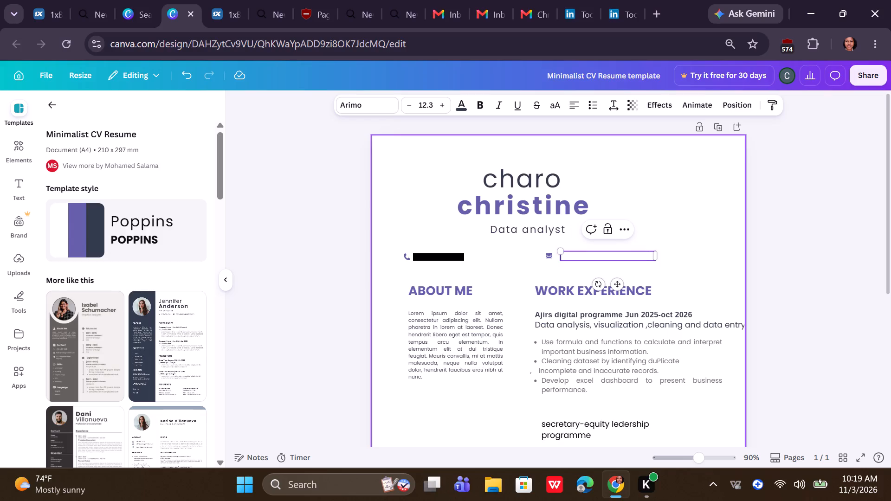
type("CHRI")
key("BackSpace")
key("BackSpace")
key("BackSpace")
type("h")
type("risti")
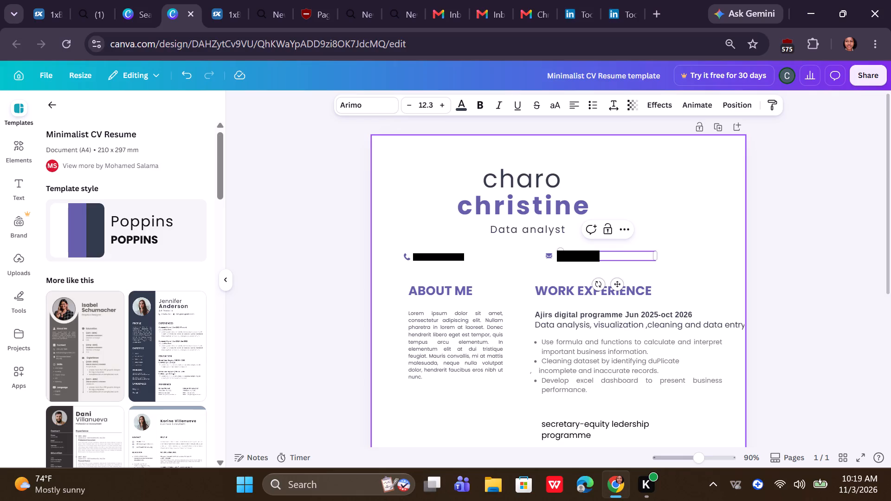
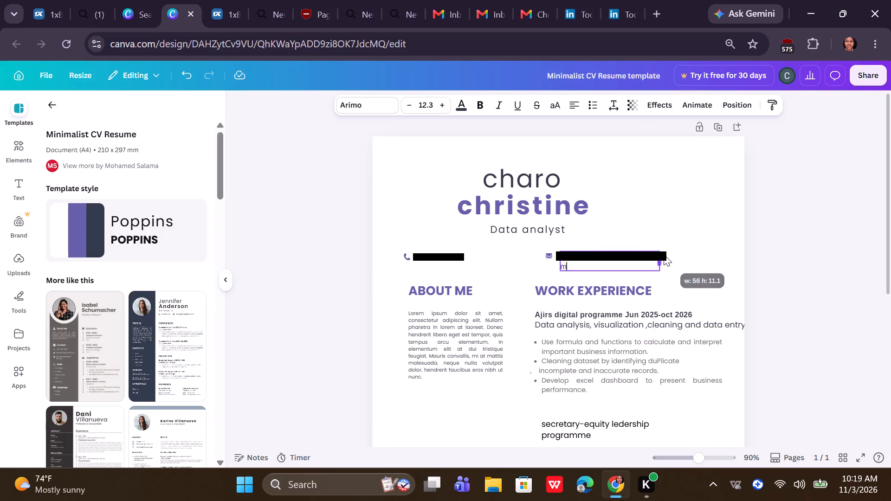
Widen the email text box in the contact line so the whole address fits on a single line.
left_click_drag(664, 254, 679, 251)
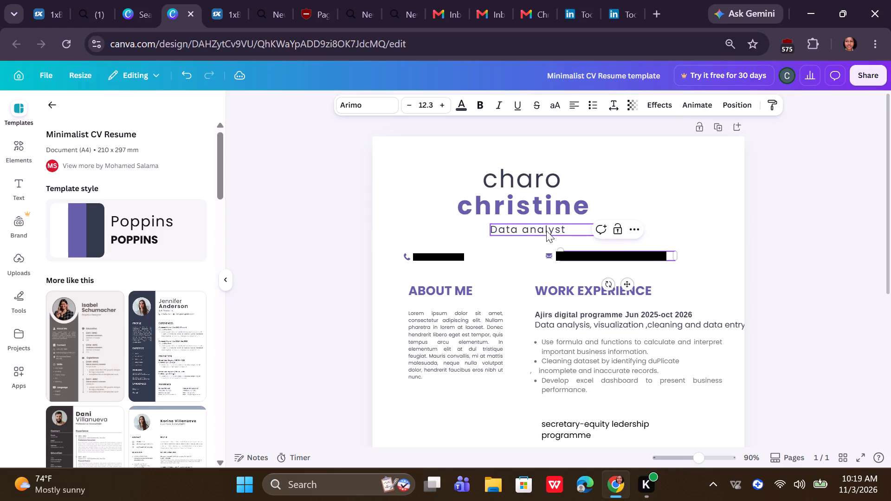
Move the first-name heading at the top of the CV slightly left and down, closer to the surname.
left_click_drag(498, 172, 486, 174)
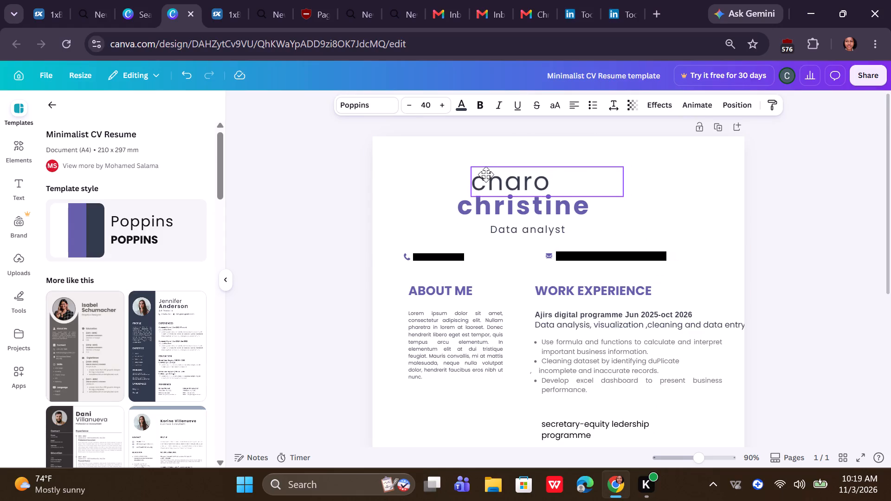
Move the first-name text slightly up so it sits roughly centred above the purple name line in the CV header.
left_click_drag(486, 174, 479, 170)
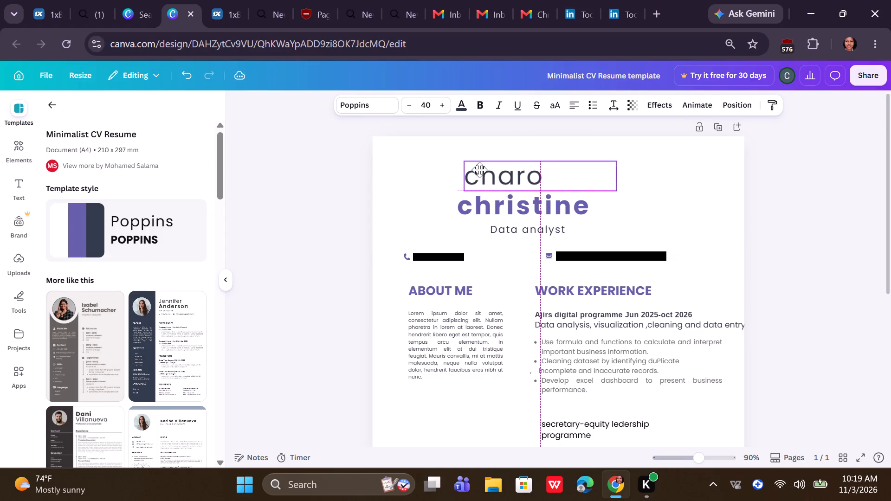
left_click_drag(479, 170, 478, 168)
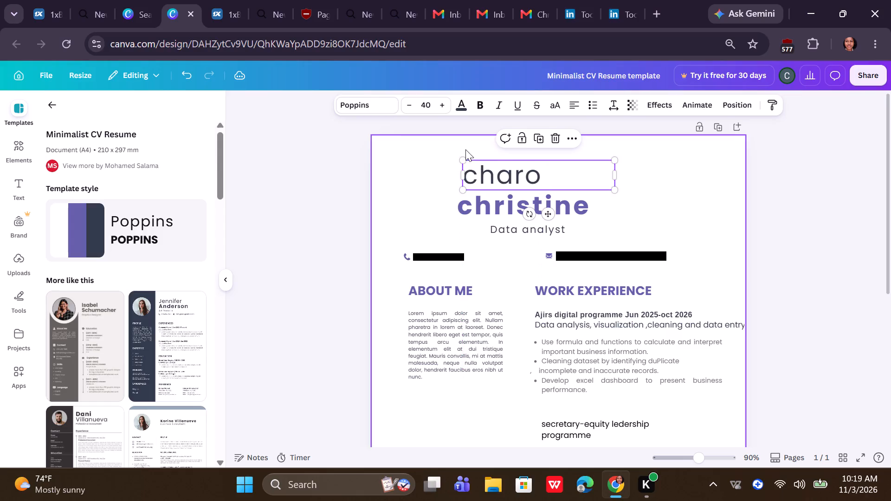
left_click(424, 227)
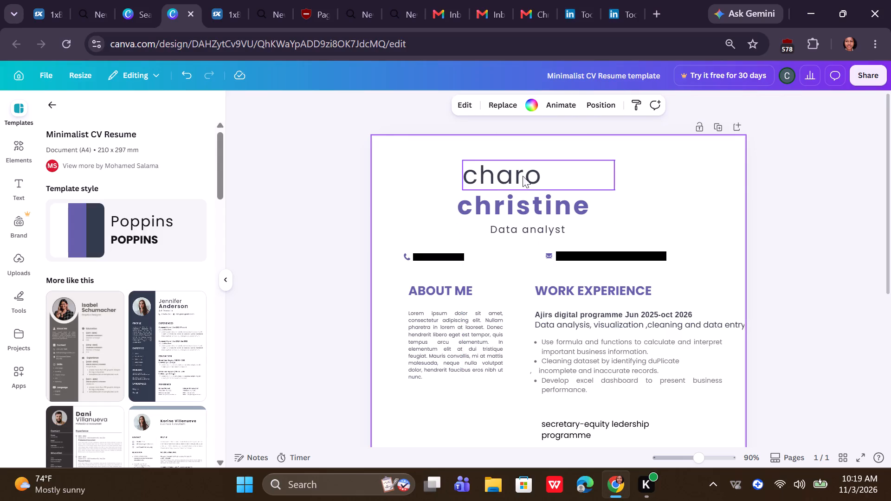
left_click_drag(515, 171, 525, 167)
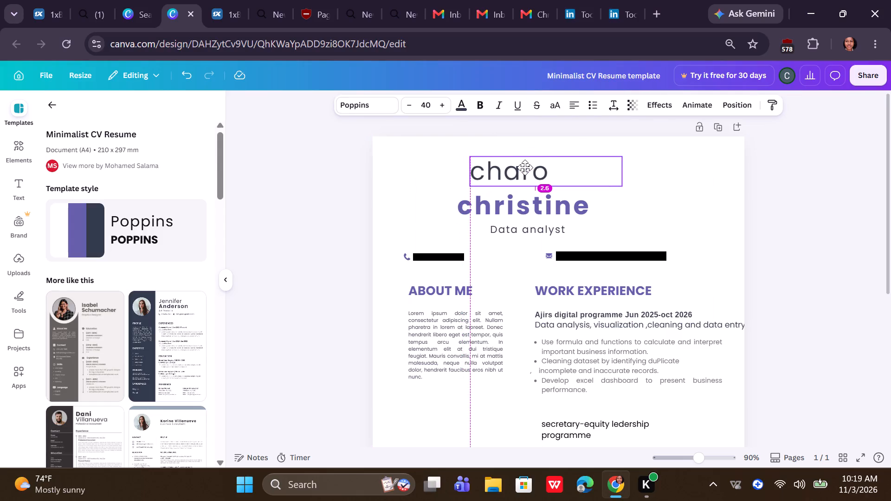
left_click_drag(525, 167, 528, 167)
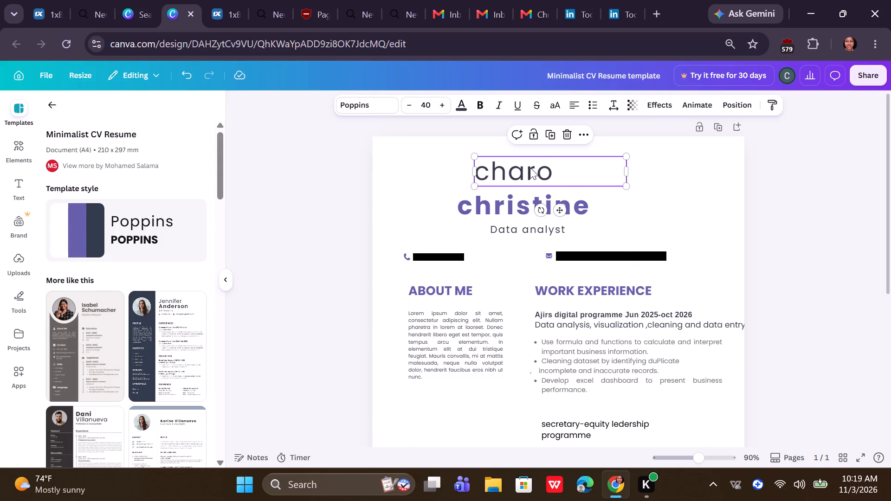
left_click(672, 211)
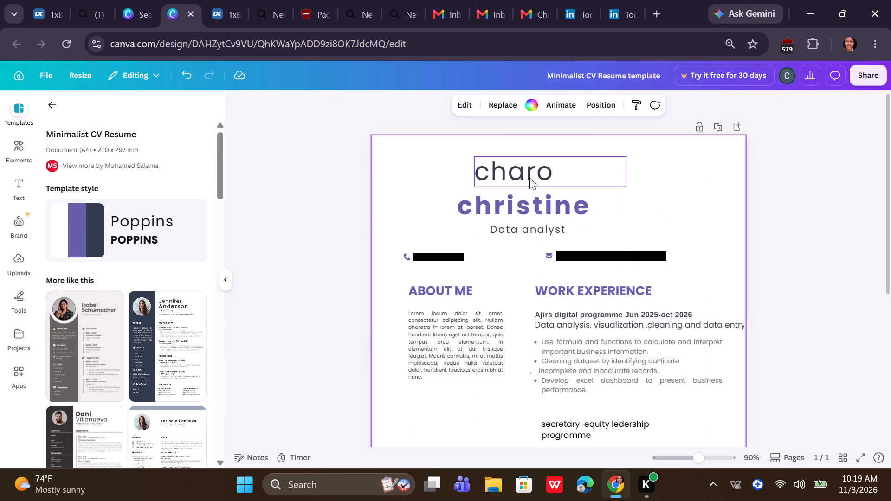
left_click_drag(449, 165, 453, 227)
left_click_drag(454, 227, 465, 225)
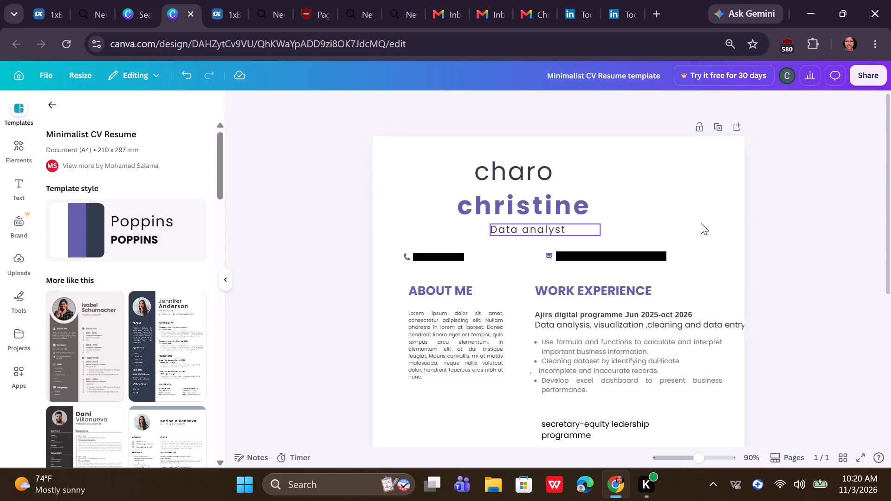
Review the CV's sections below the header and select the placeholder paragraph under About Me.
scroll(527, 262, "down", 2)
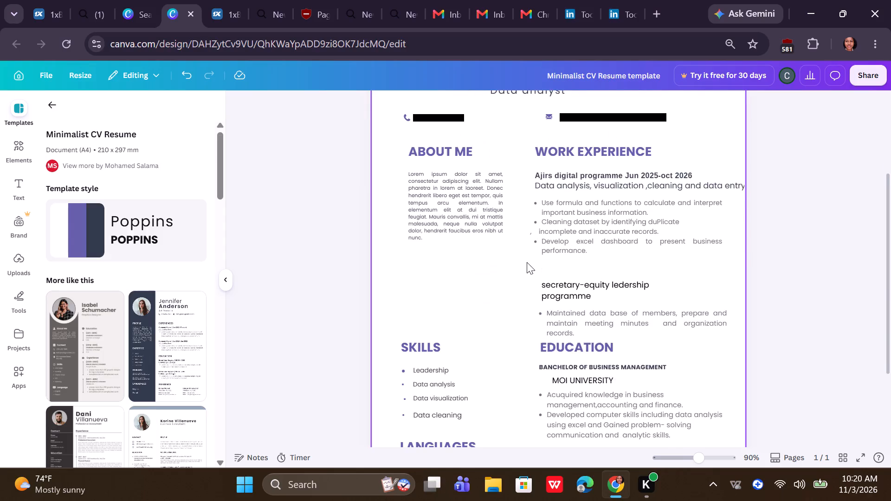
scroll(527, 262, "up", 2)
scroll(527, 262, "down", 2)
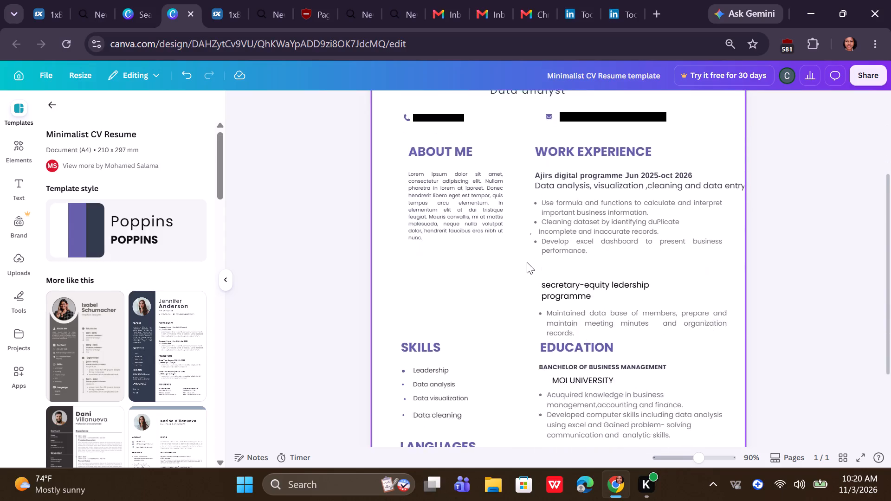
scroll(527, 262, "down", 2)
scroll(527, 262, "up", 3)
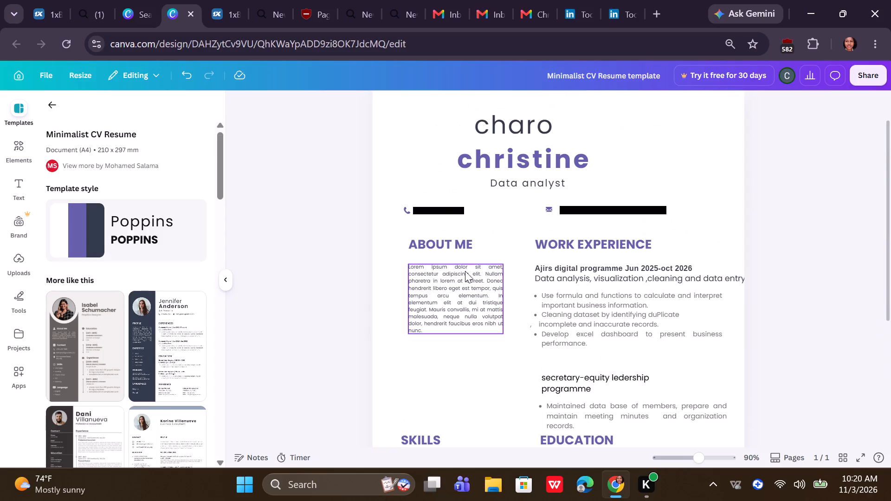
left_click(411, 270)
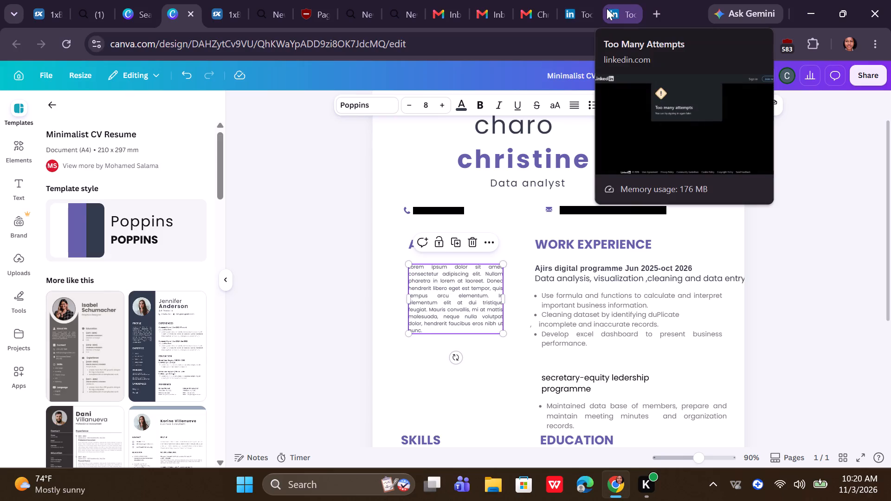
Switch to the already open LinkedIn page.
left_click(564, 17)
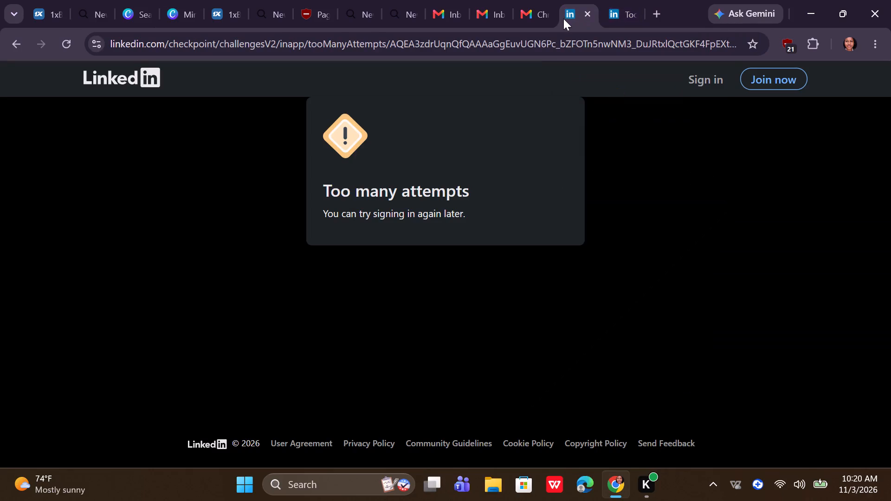